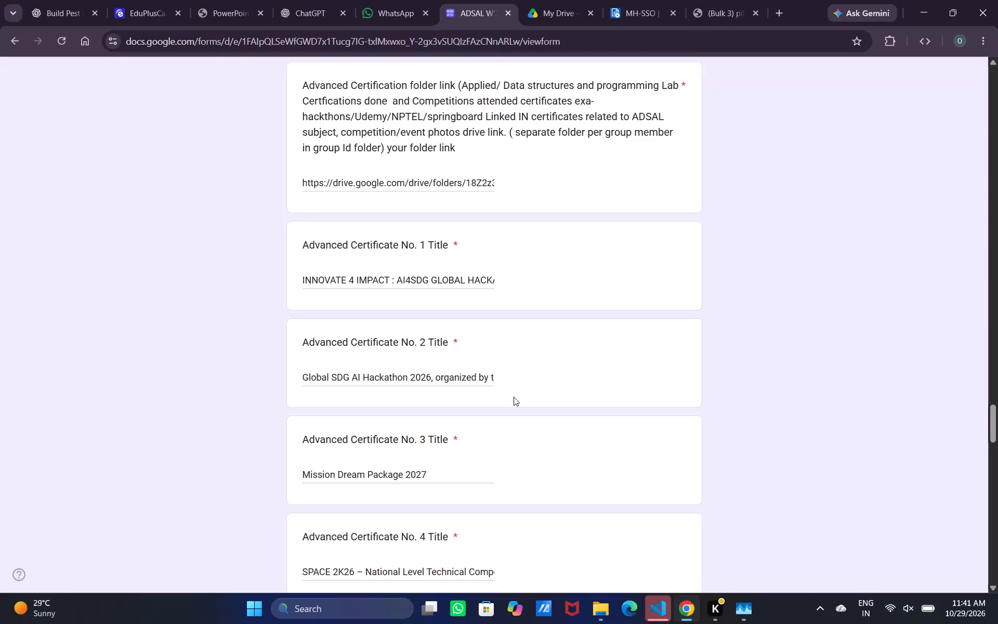
From the form's empty Leetcode folder drive link question, switch to Google Drive and open the Leetcode folder inside Certificates.
scroll(514, 397, "down", 1)
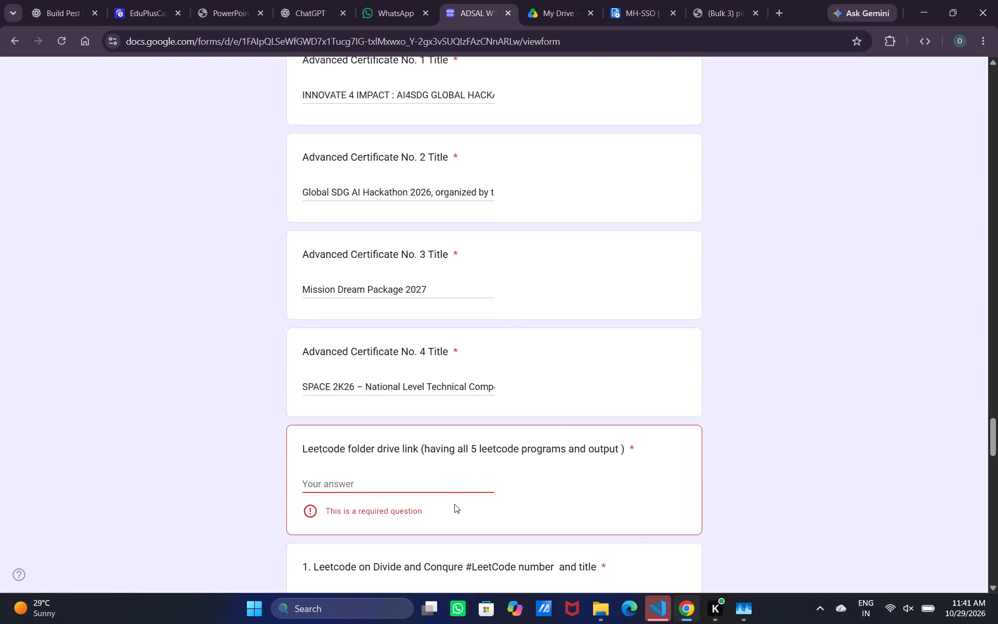
left_click(438, 483)
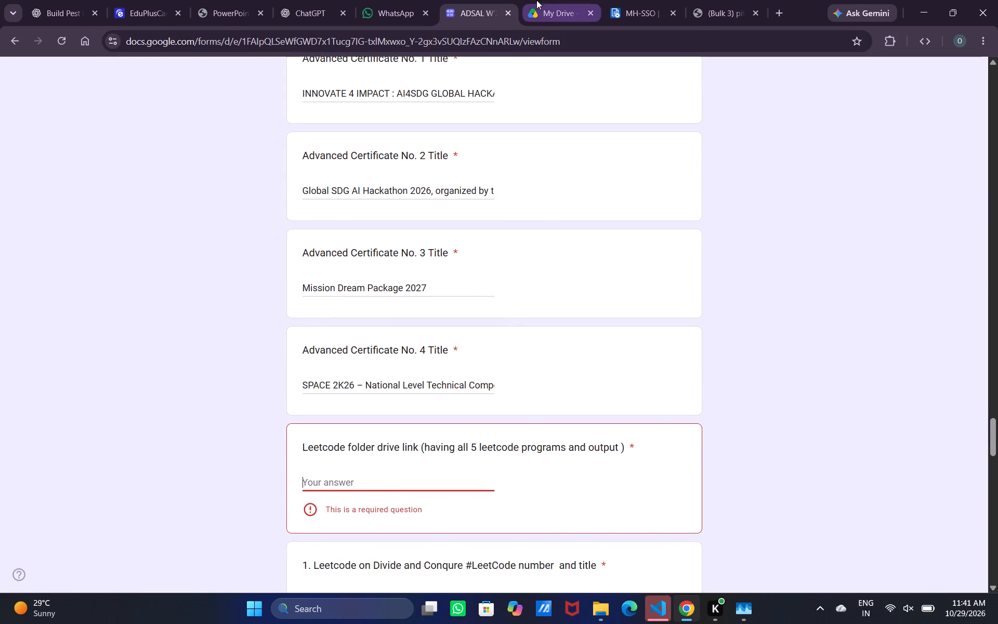
left_click(549, 0)
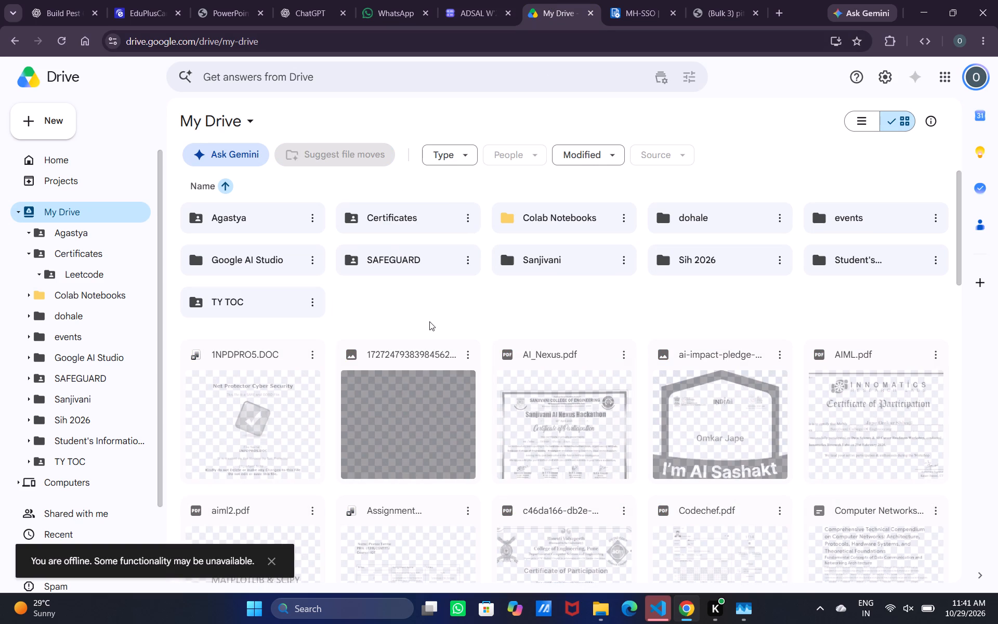
left_click(70, 269)
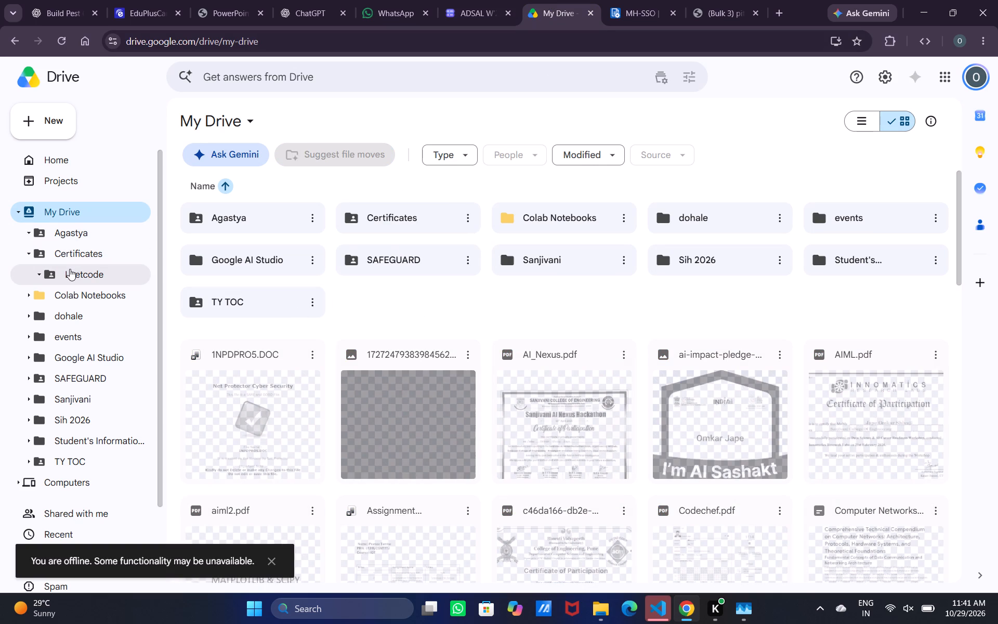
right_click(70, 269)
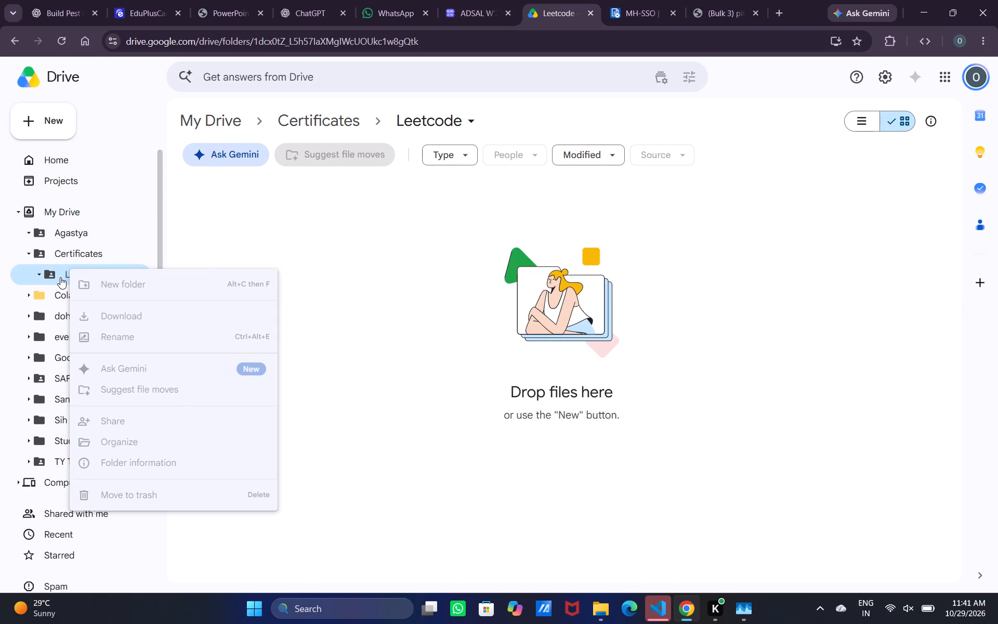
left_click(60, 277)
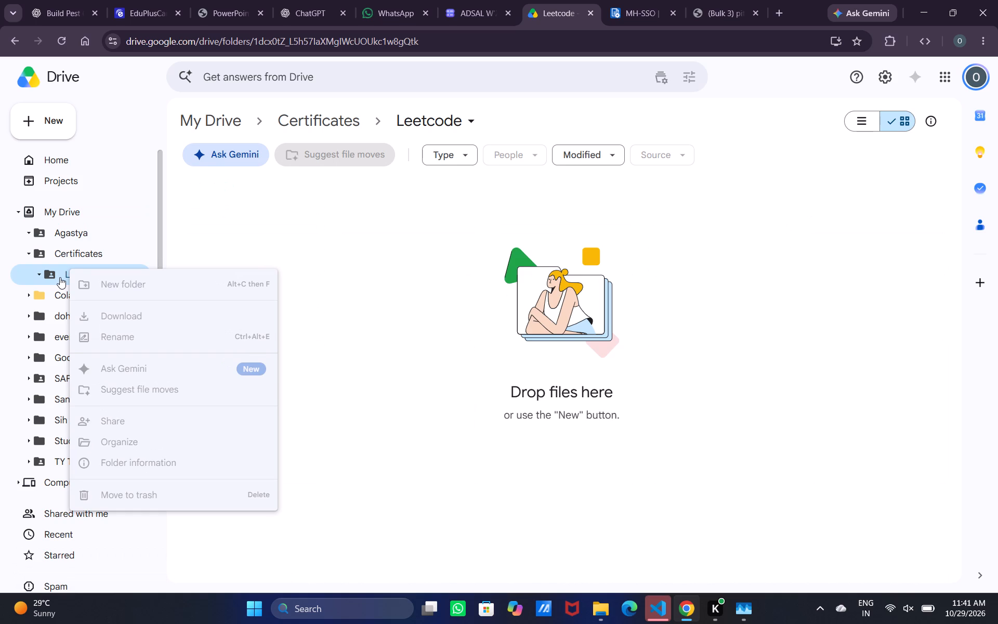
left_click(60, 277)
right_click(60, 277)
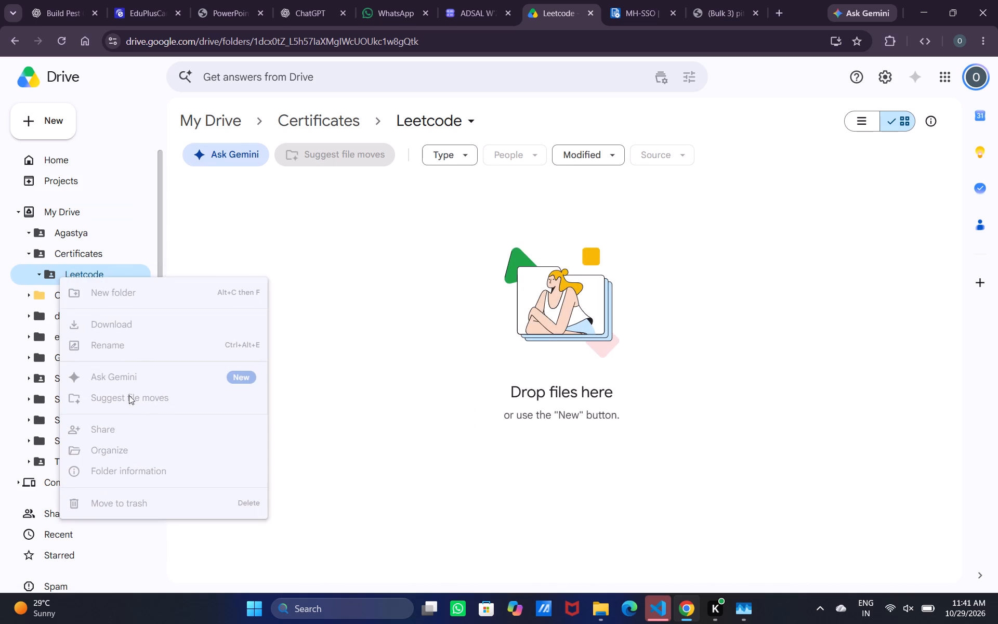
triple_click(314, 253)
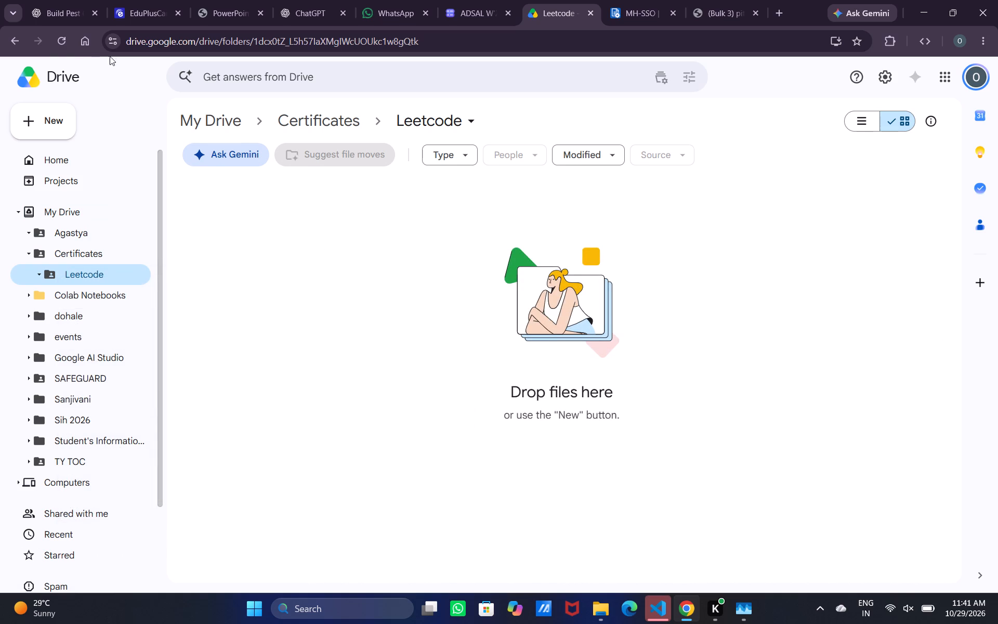
Reload the Leetcode folder page in Google Drive.
left_click(55, 43)
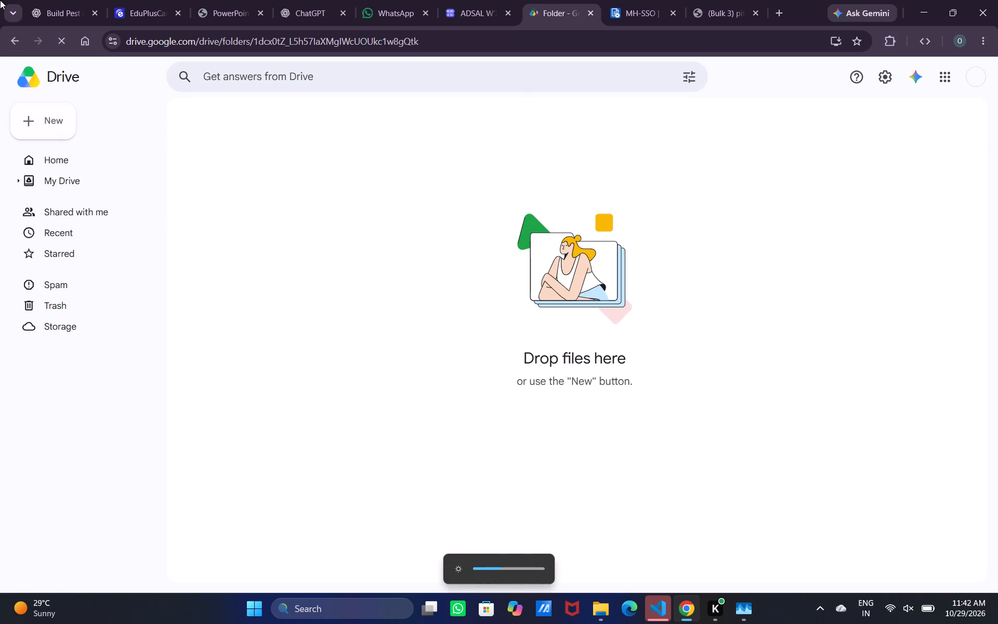
key("n")
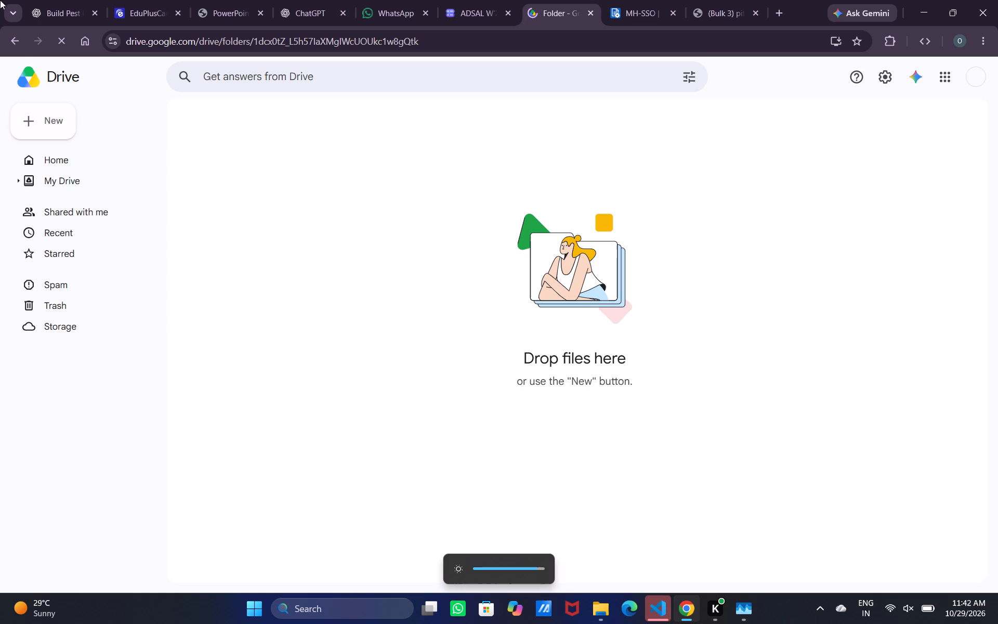
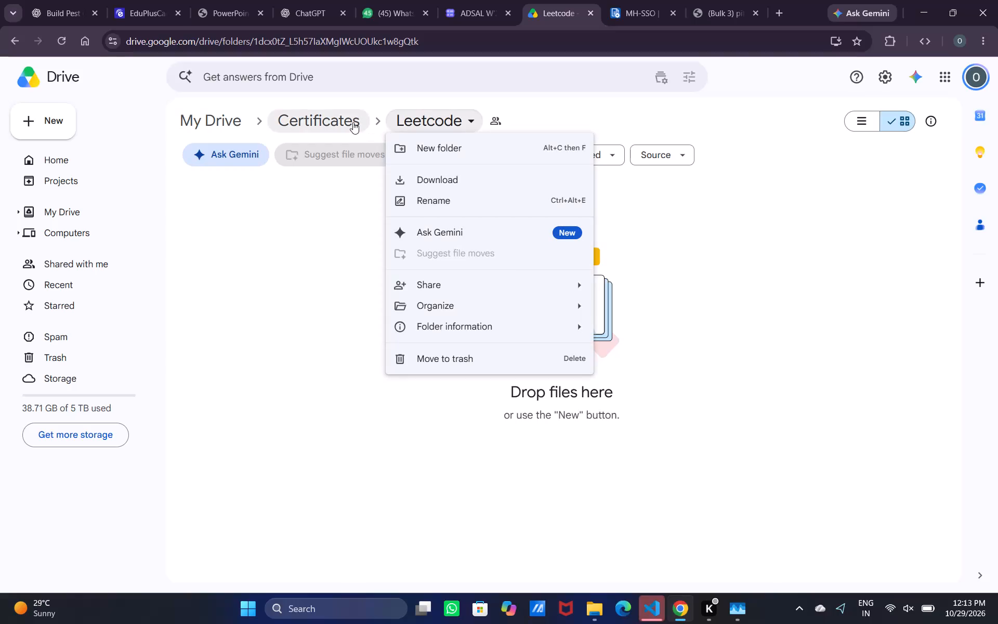
Return to the Certificates folder and move its Leetcode folder to the trash.
left_click(456, 116)
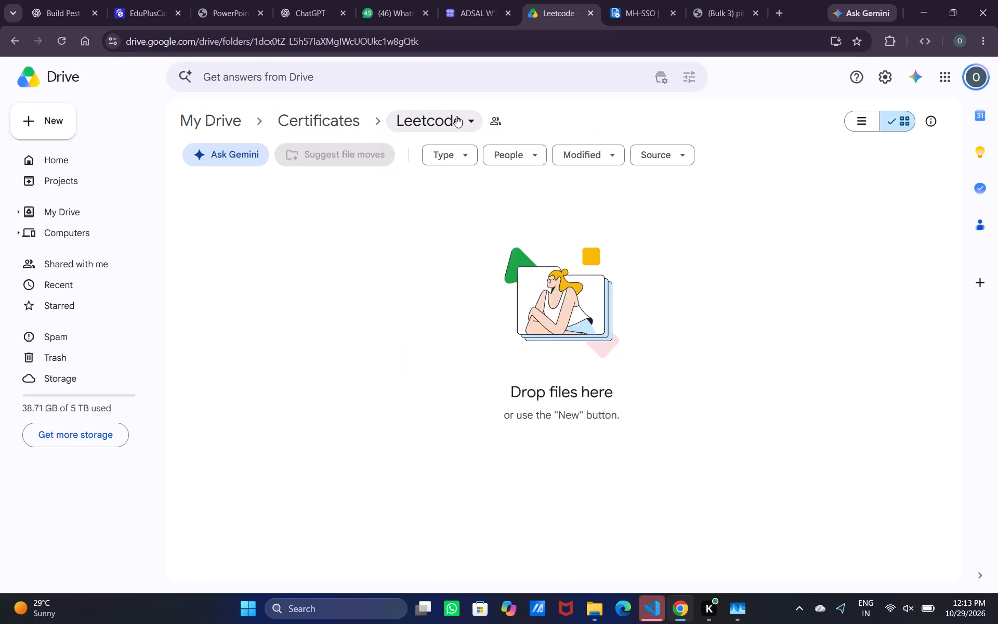
left_click(339, 231)
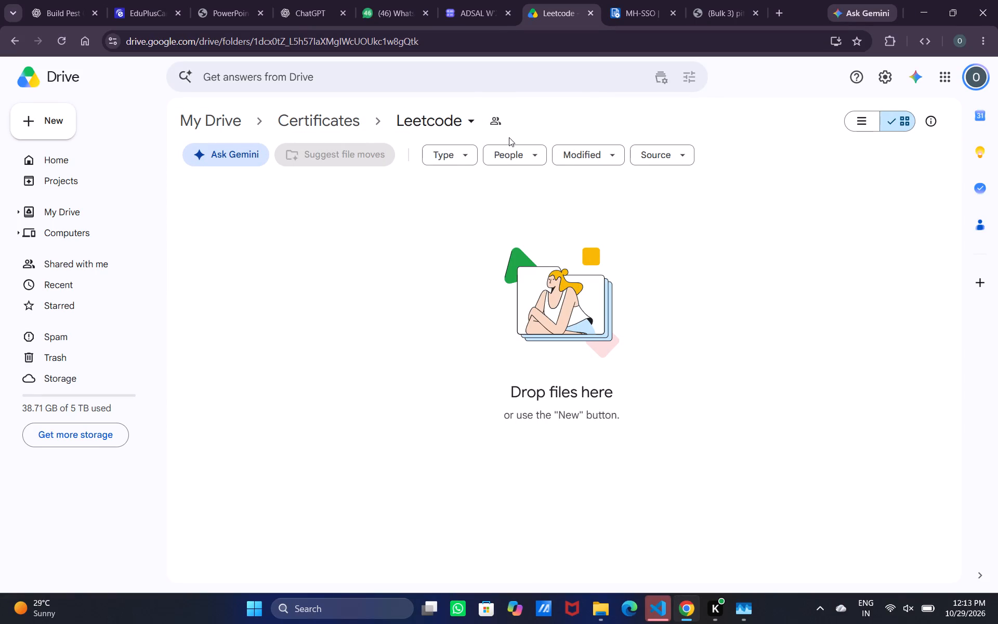
right_click(441, 121)
left_click(335, 132)
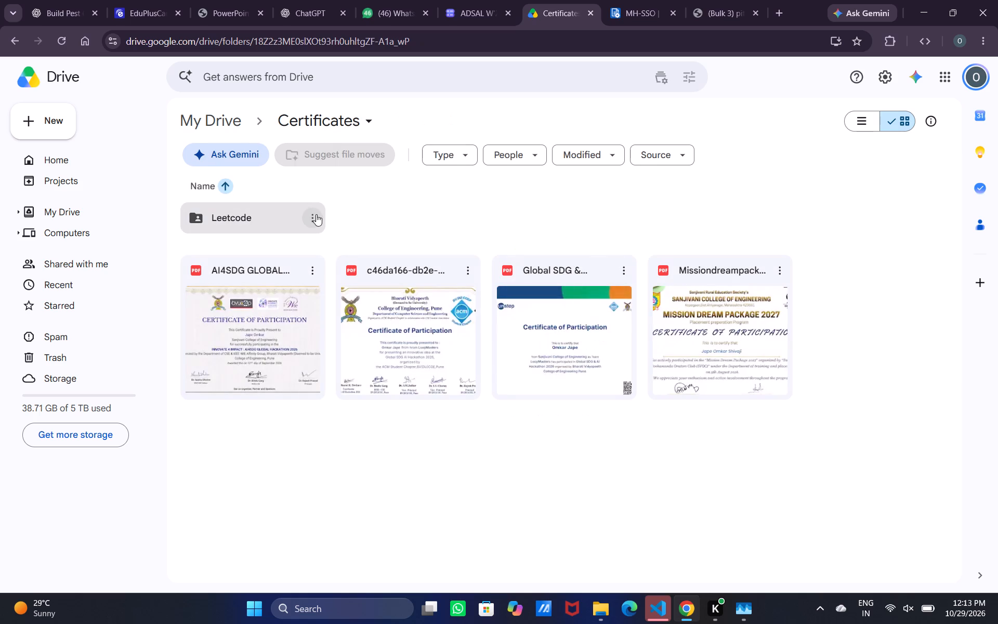
left_click(311, 217)
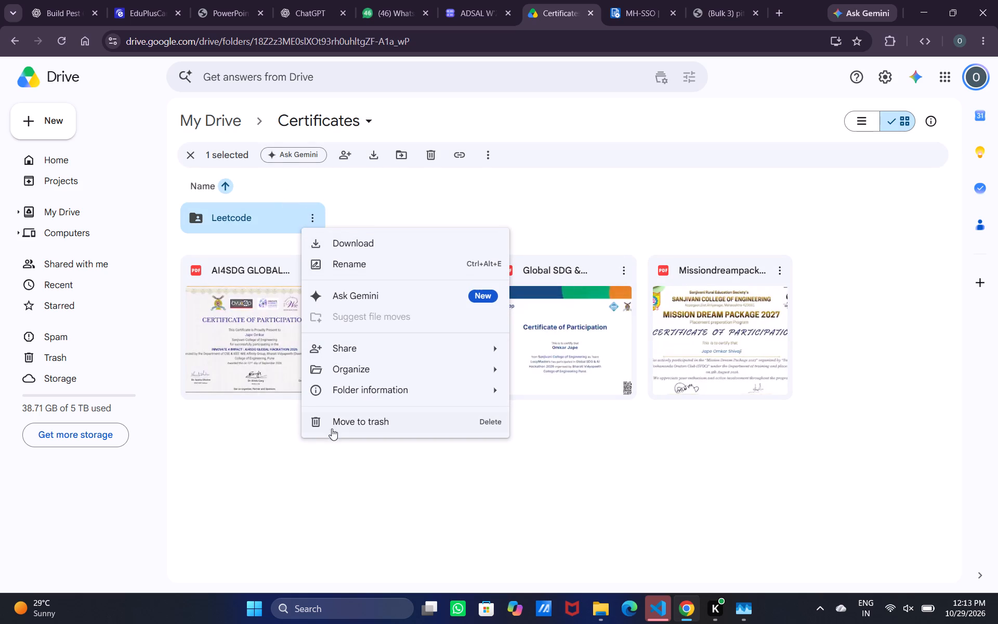
left_click(339, 415)
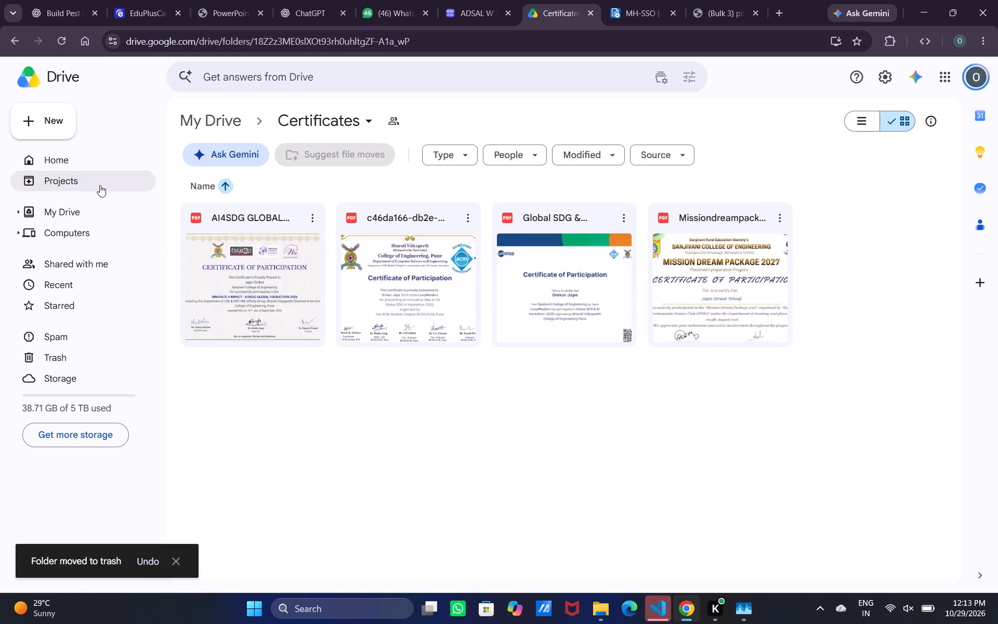
Create a new folder named "adsal leetcode" in My Drive.
left_click(83, 214)
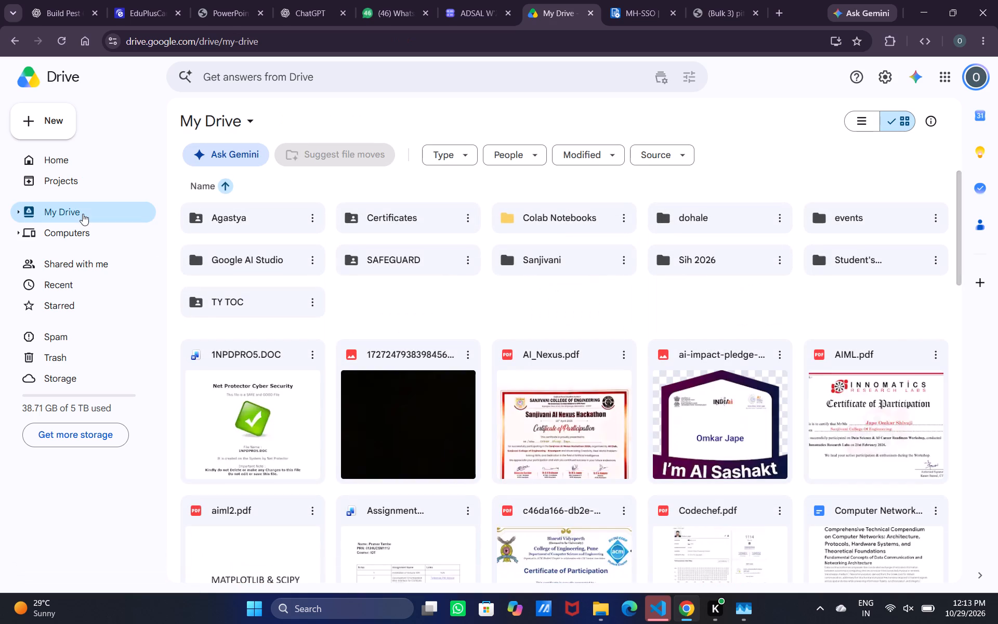
left_click(43, 111)
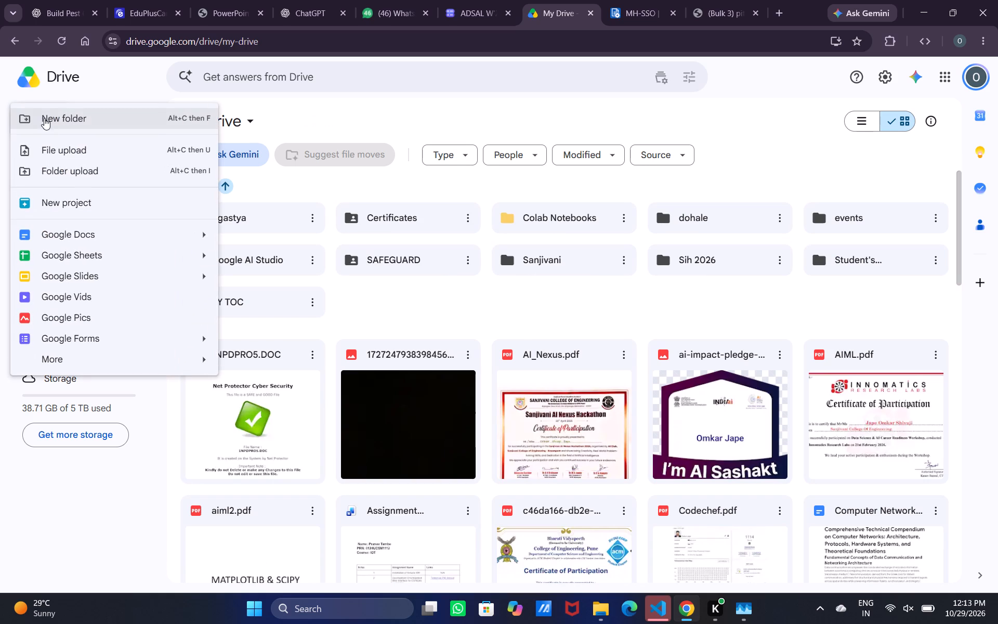
left_click(80, 121)
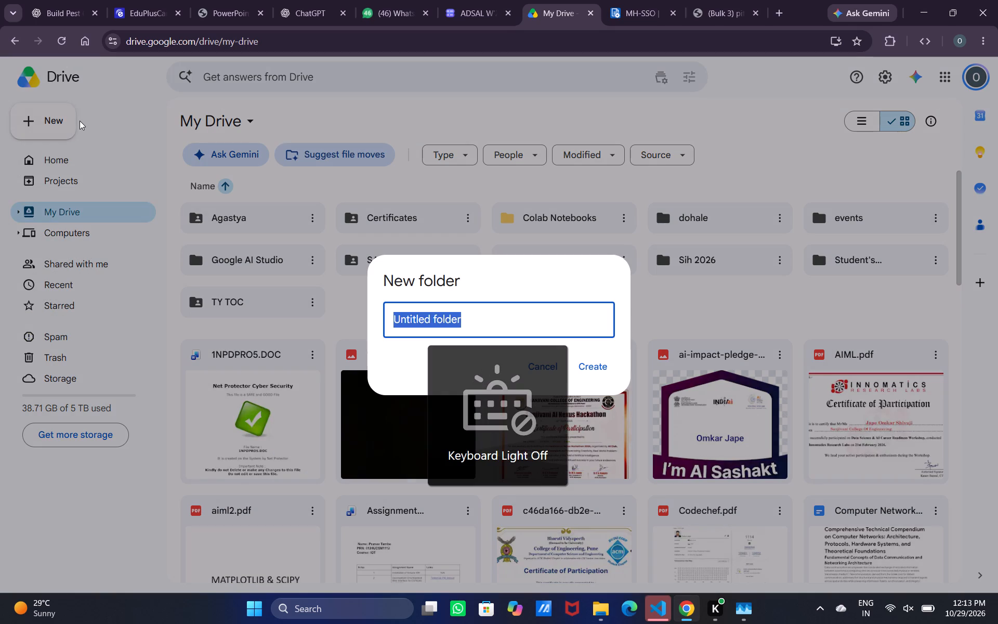
type("adsal l")
type("eetcode")
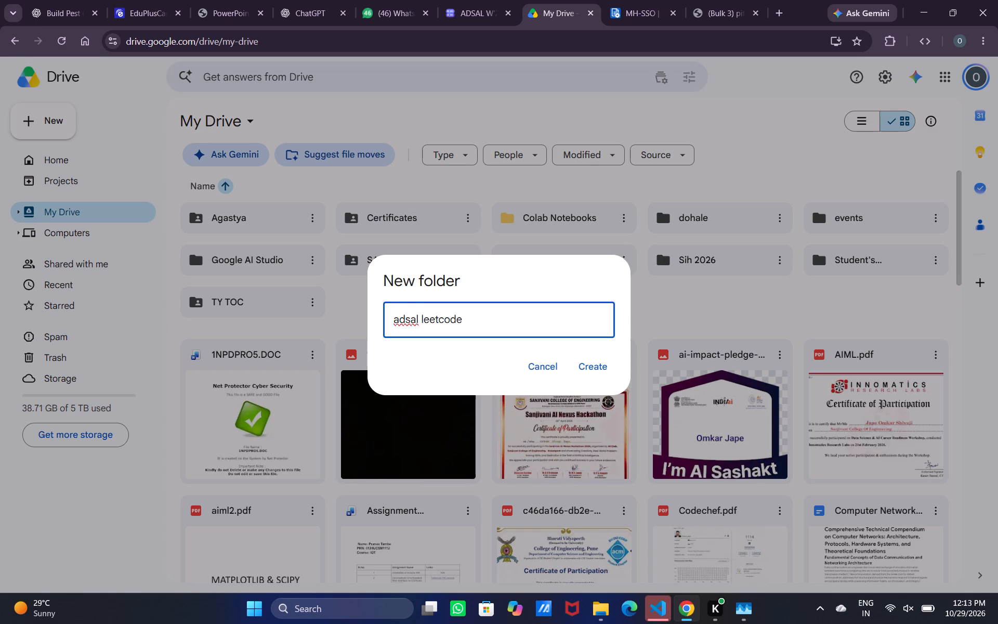
key("Return")
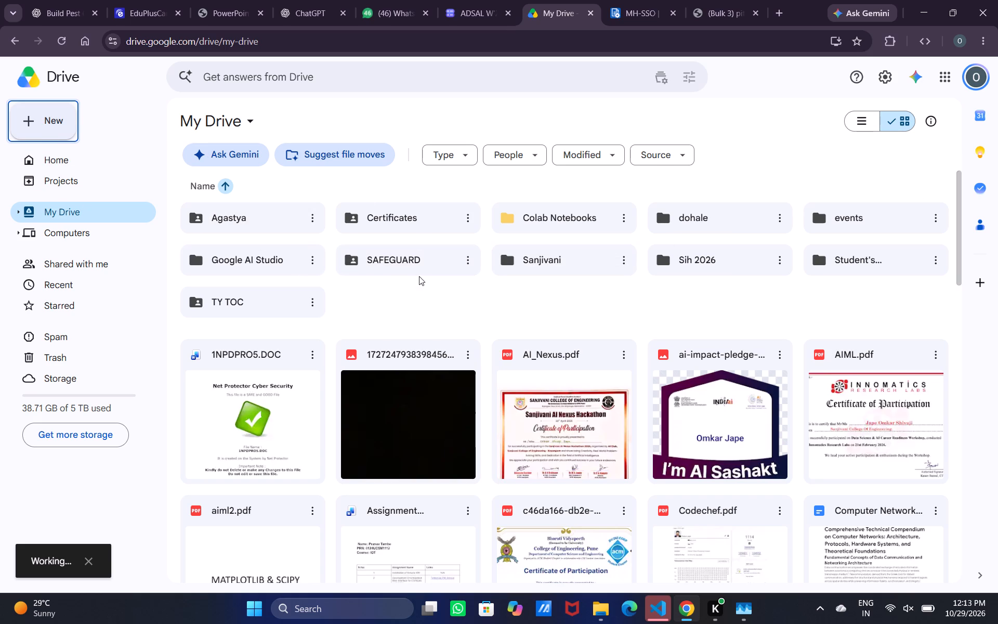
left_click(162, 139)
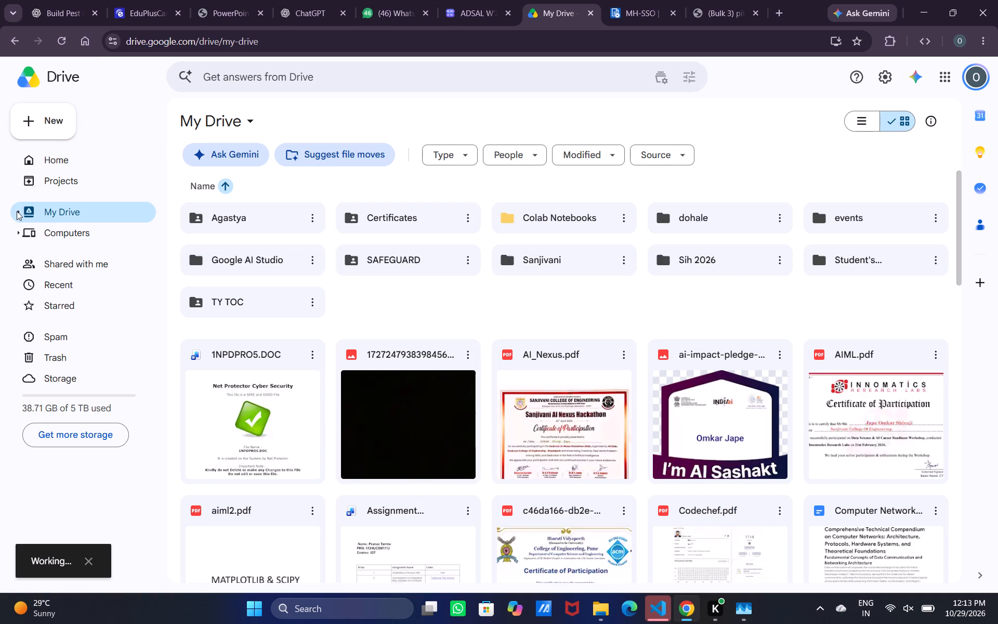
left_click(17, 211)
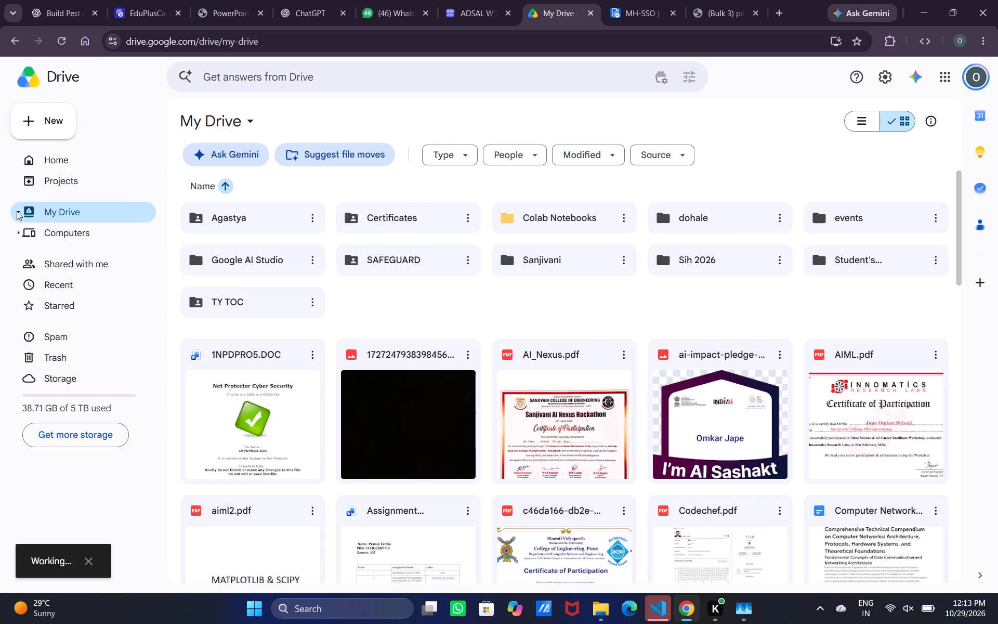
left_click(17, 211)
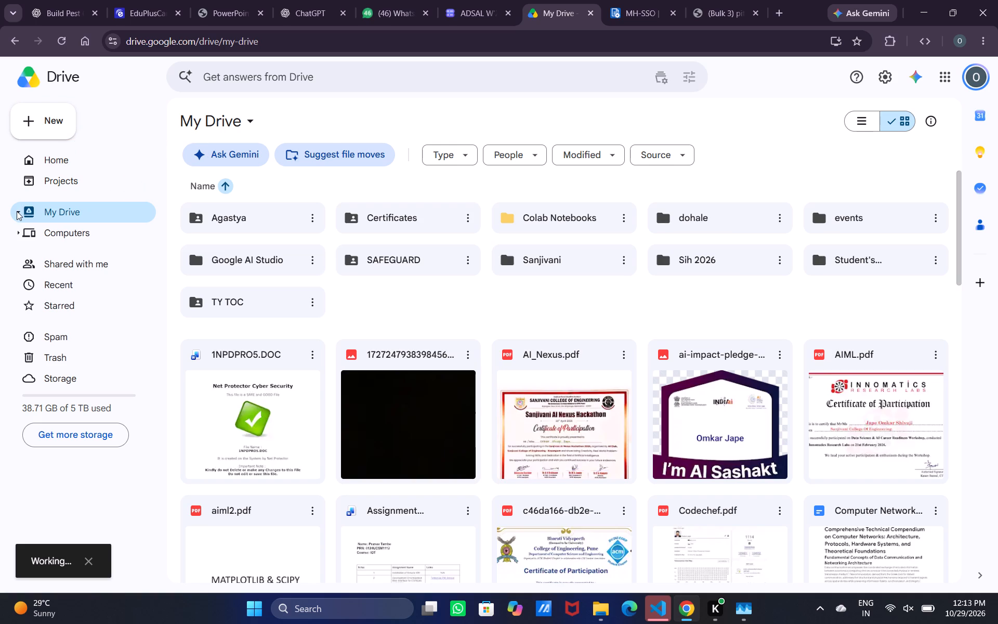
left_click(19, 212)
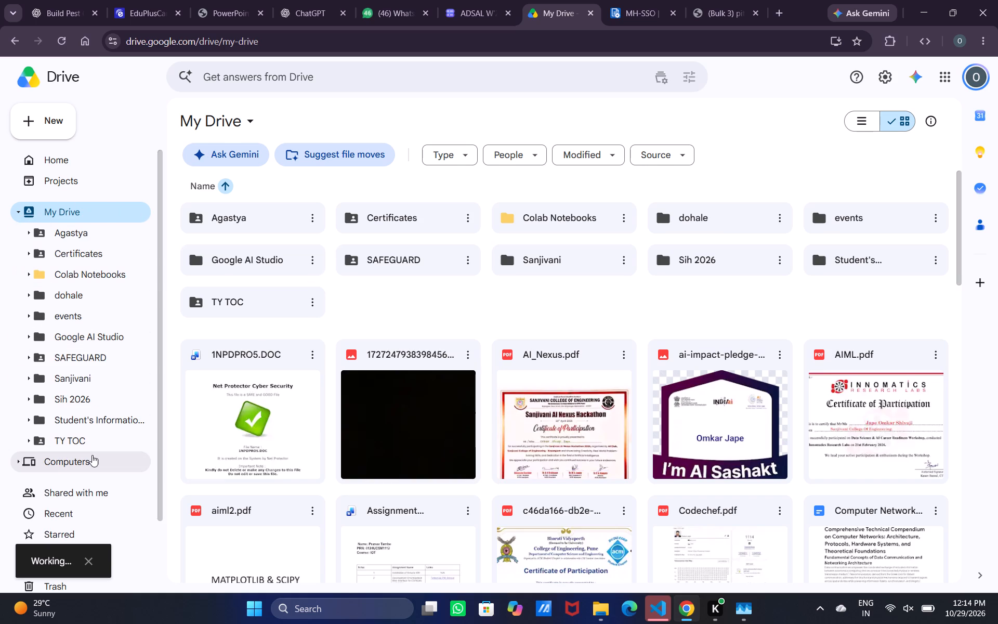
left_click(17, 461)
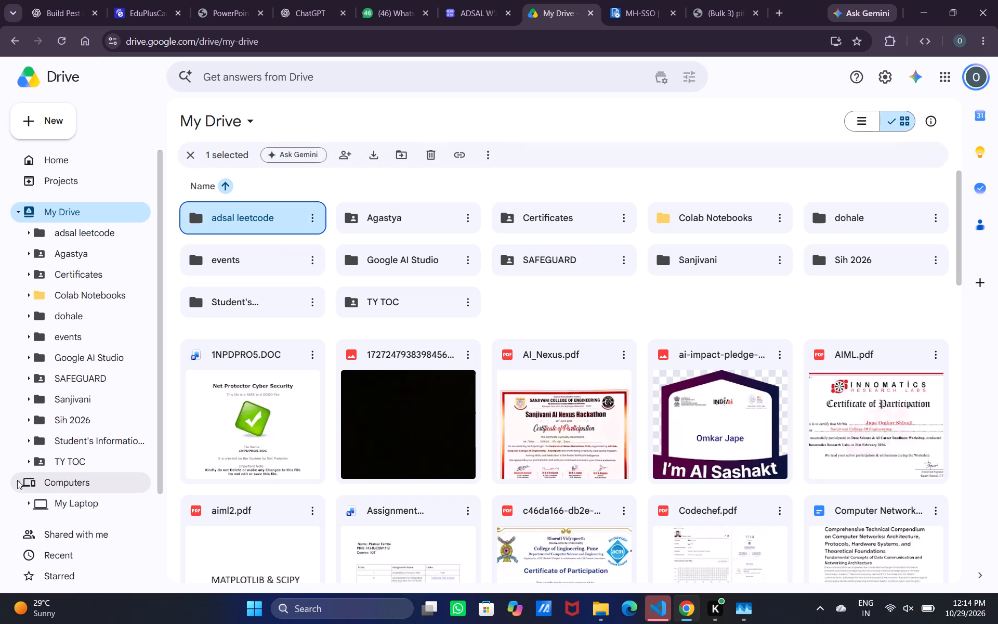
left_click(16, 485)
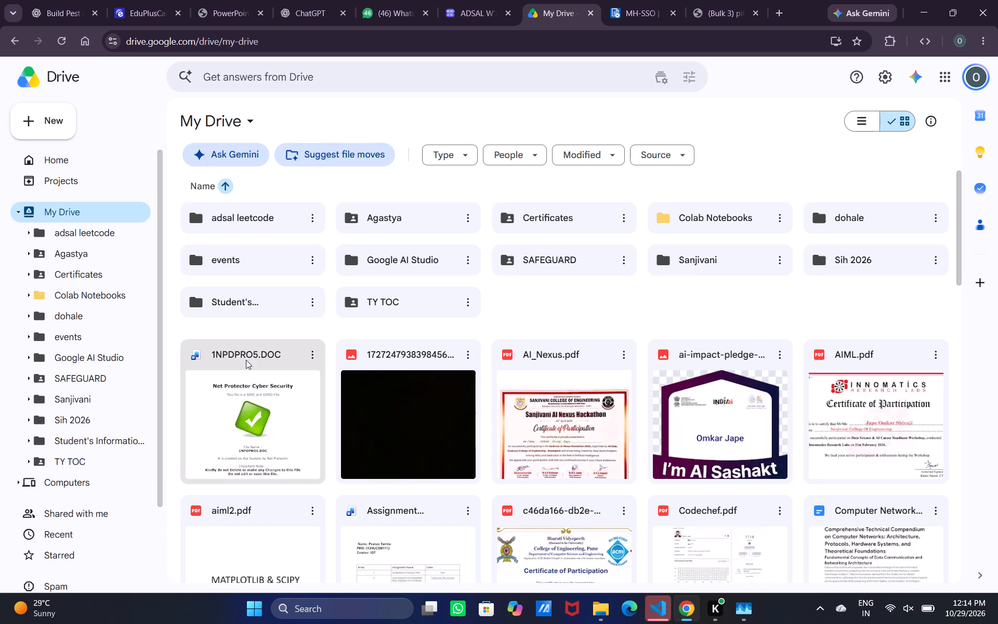
Look through My Drive for items whose names start with "leet", and clear the resulting file selection.
left_click(590, 314)
key("l")
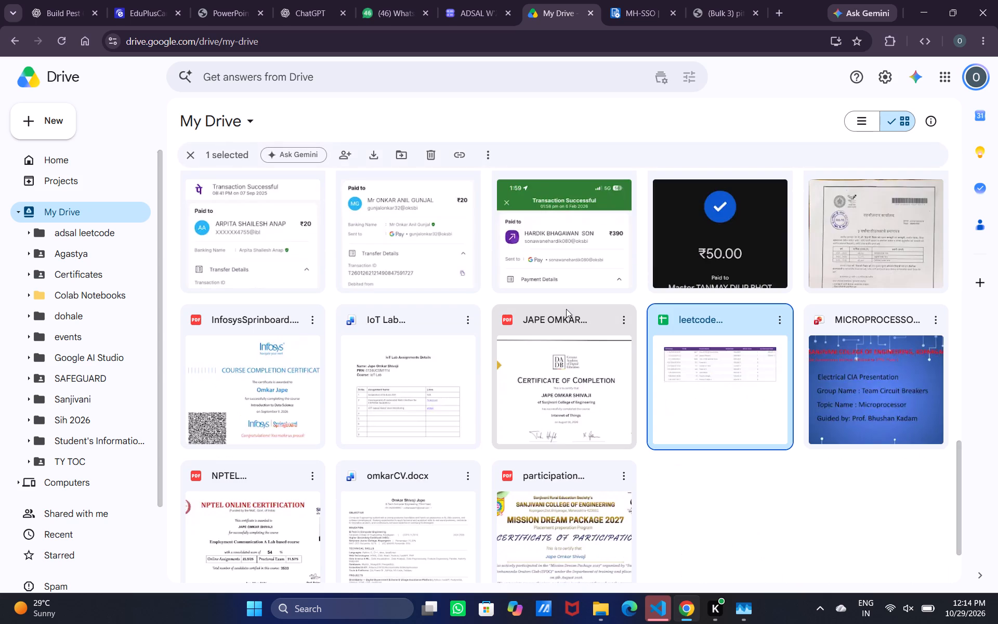
type("ee")
type("tllll")
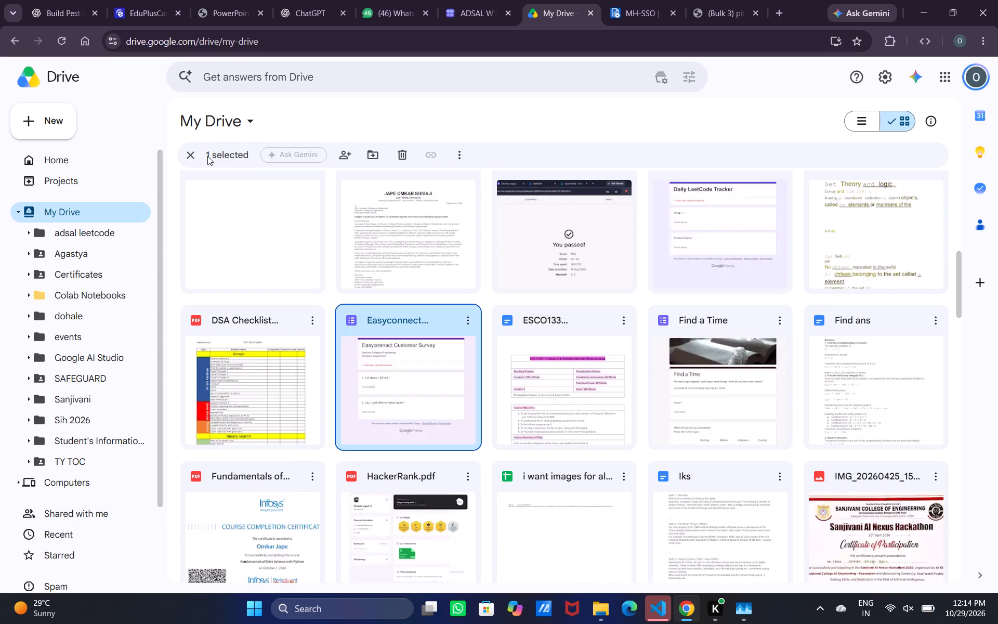
left_click(197, 154)
scroll(230, 238, "up", 12)
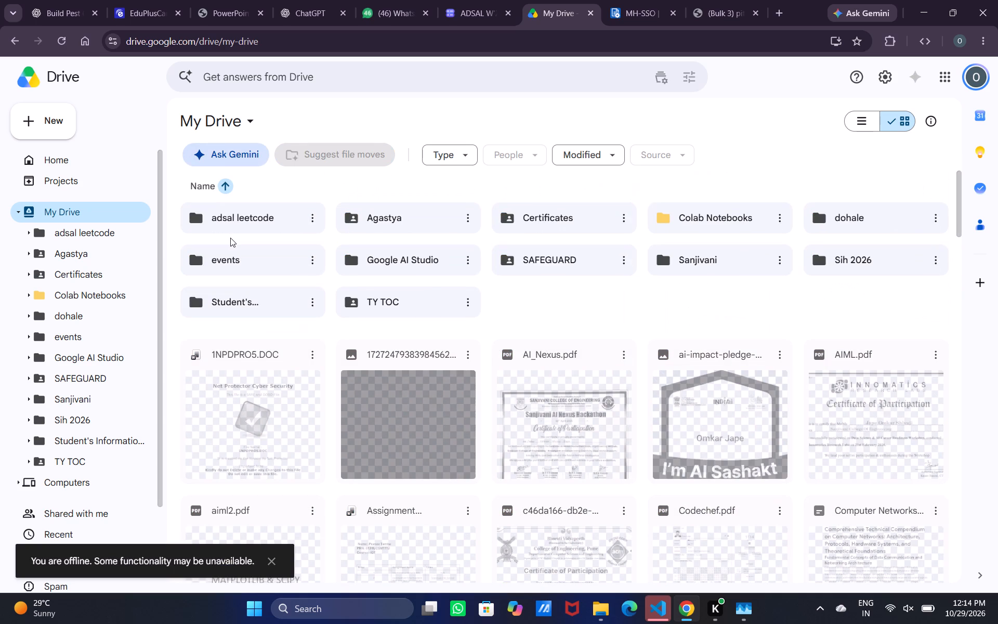
type("lll")
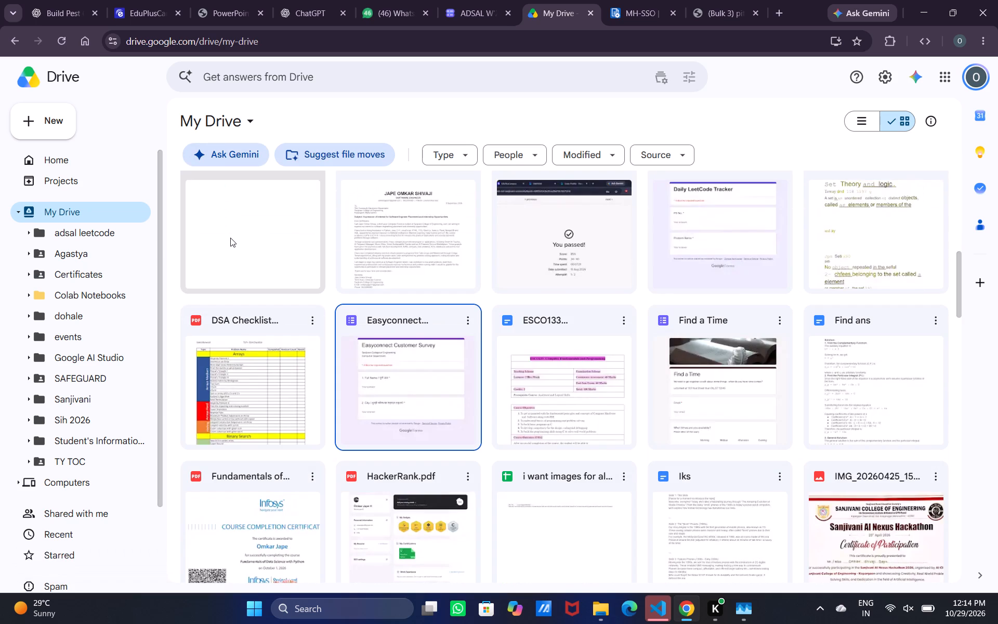
scroll(230, 238, "up", 5)
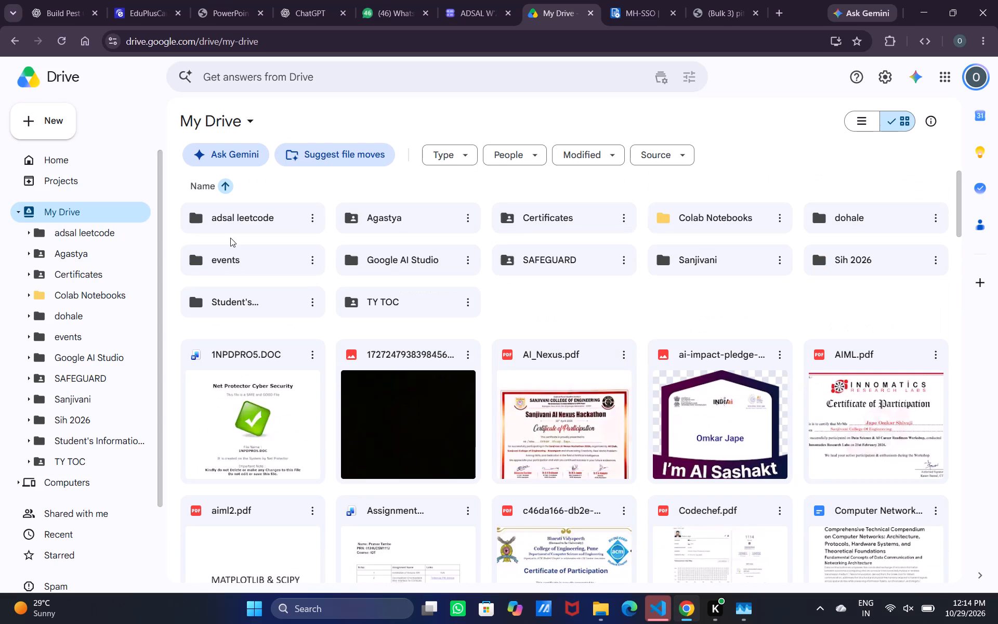
key("l")
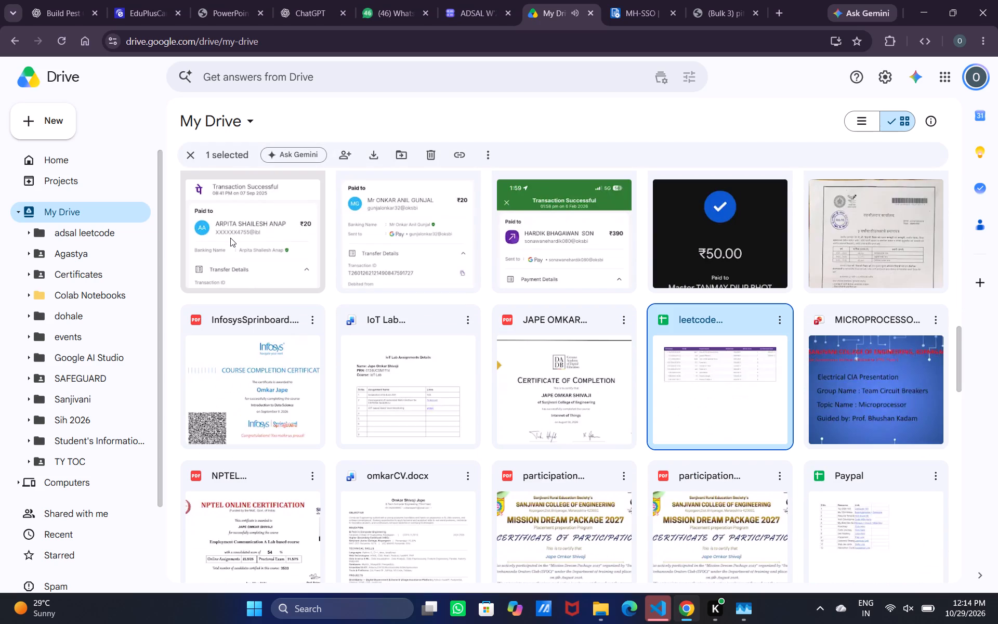
type("llll")
scroll(230, 238, "up", 10)
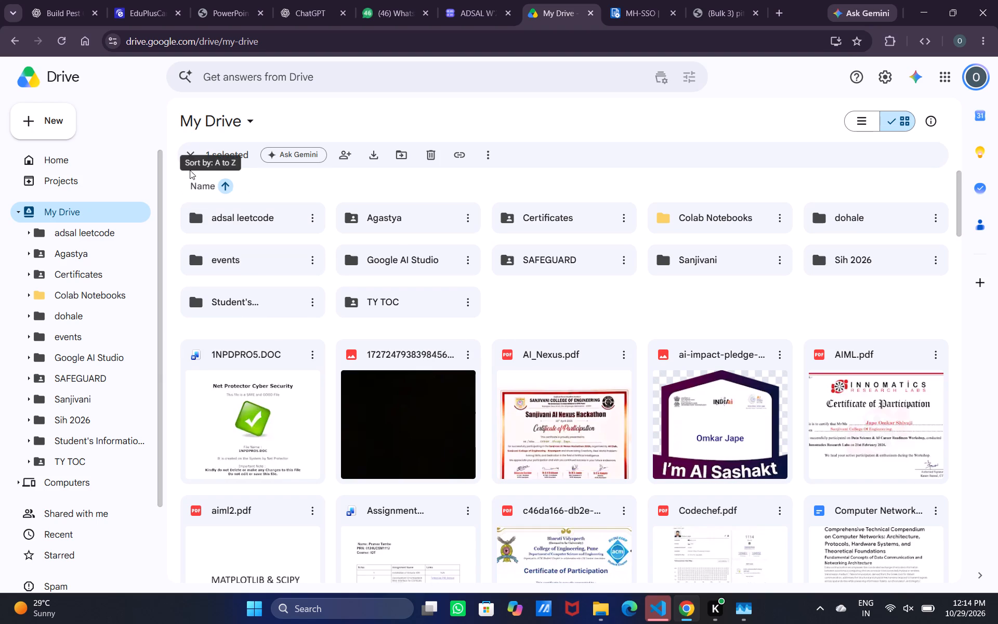
left_click(187, 153)
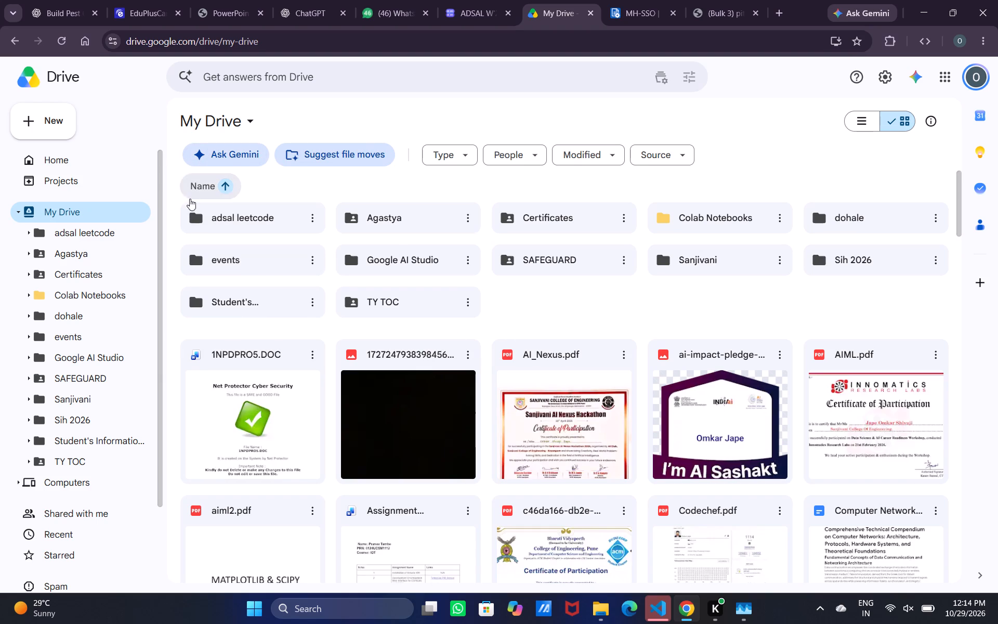
Open the sharing settings of the adsal leetcode folder.
left_click(221, 209)
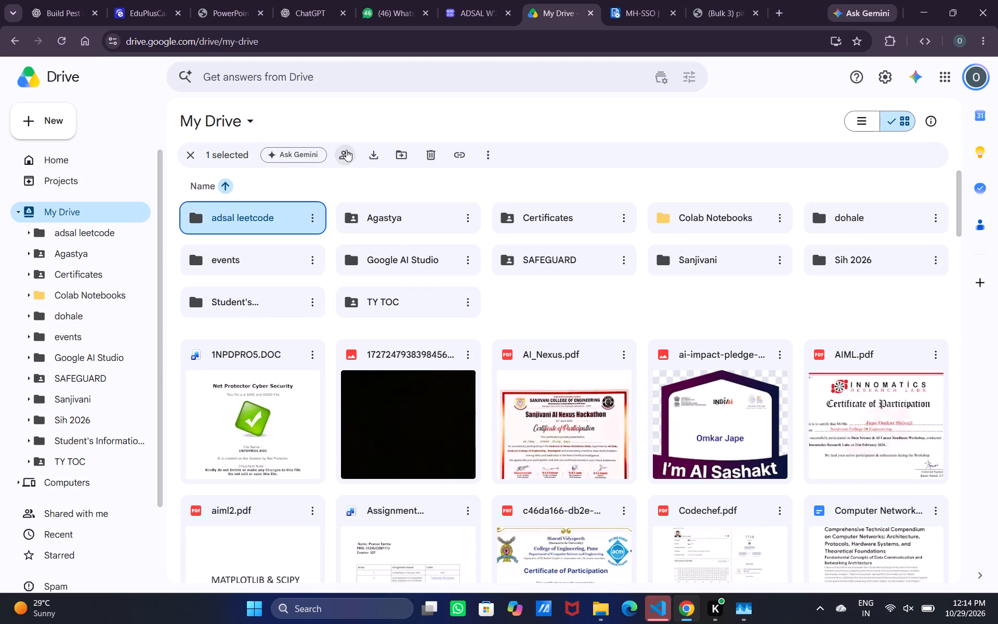
left_click(346, 150)
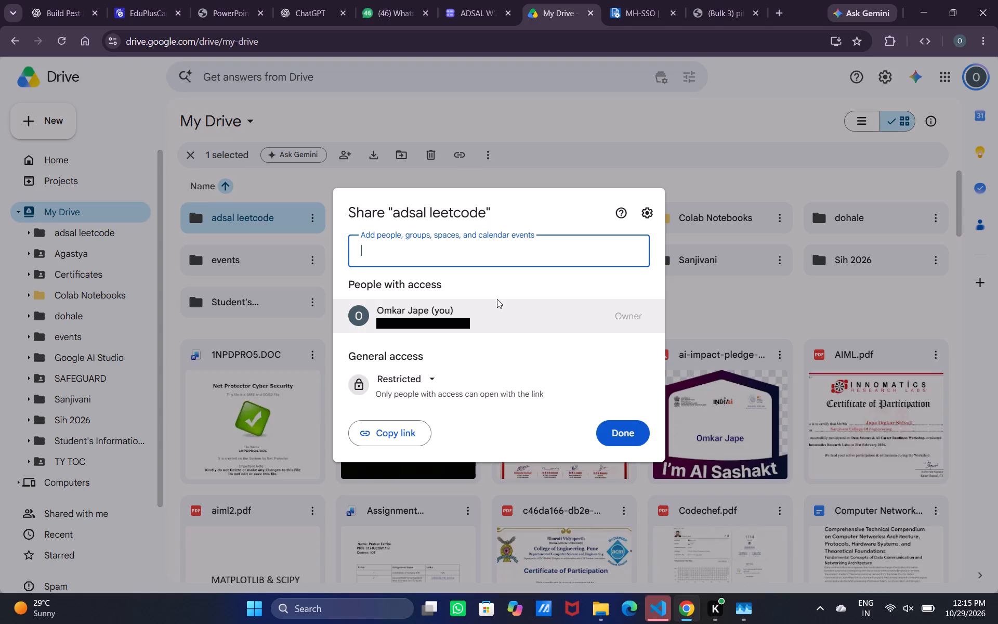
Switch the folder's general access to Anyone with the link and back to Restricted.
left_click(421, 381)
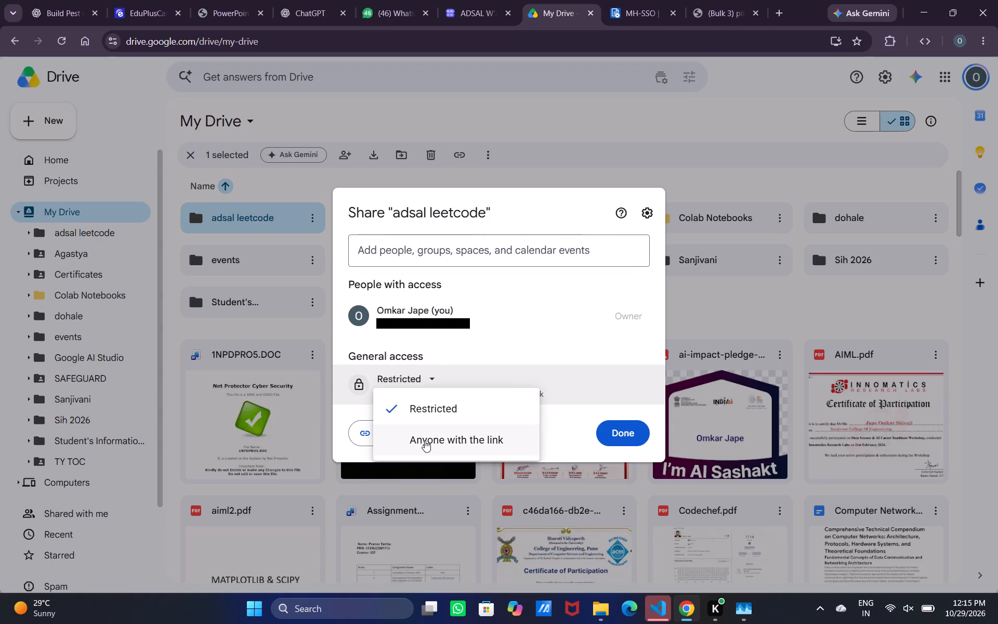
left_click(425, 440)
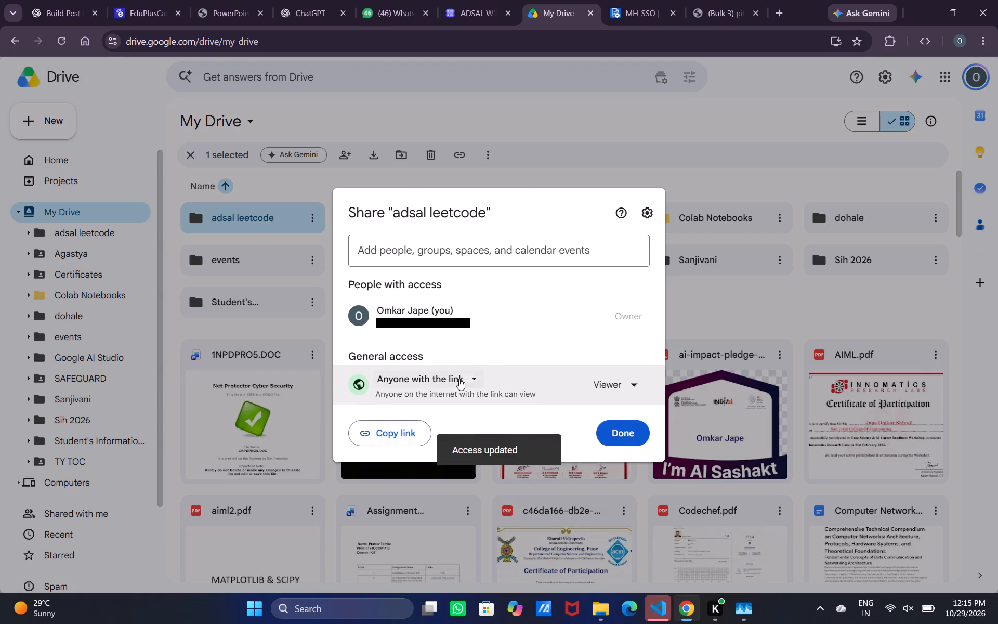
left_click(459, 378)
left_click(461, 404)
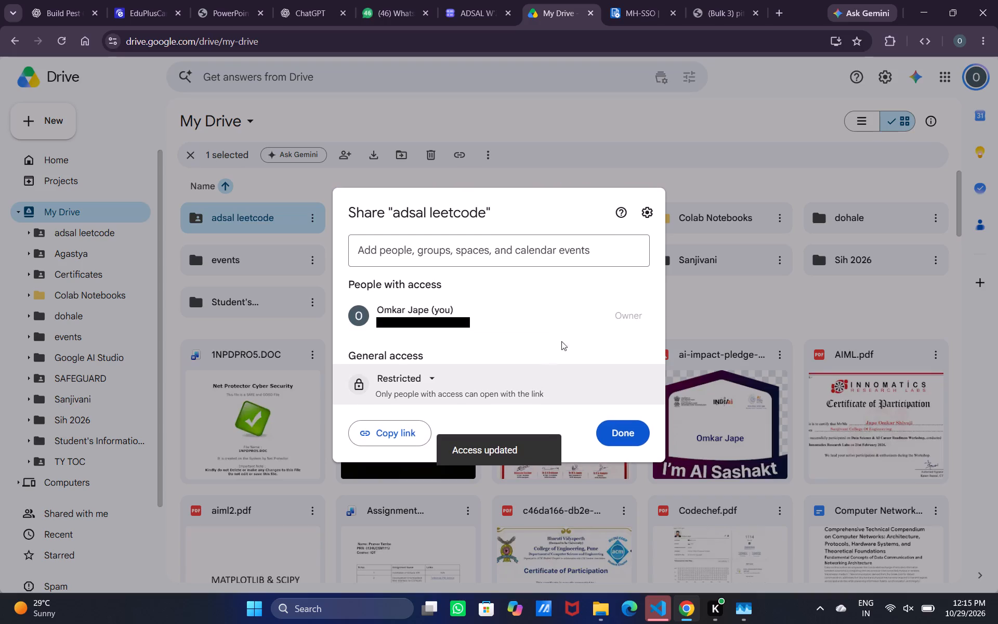
Copy the adsal leetcode folder's link and paste it into the form's Leetcode folder drive link answer.
left_click(386, 441)
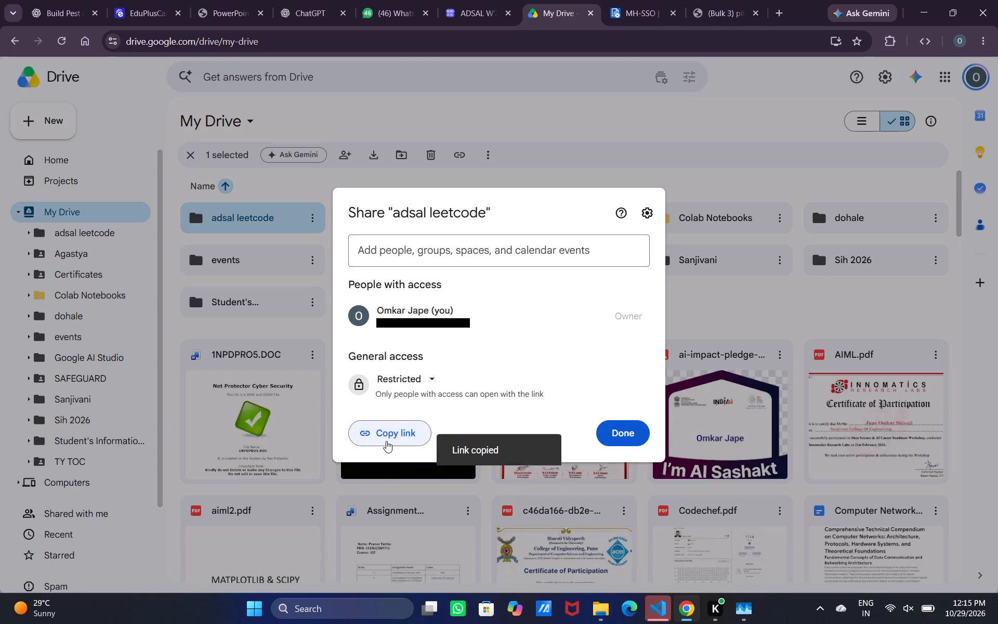
left_click(497, 5)
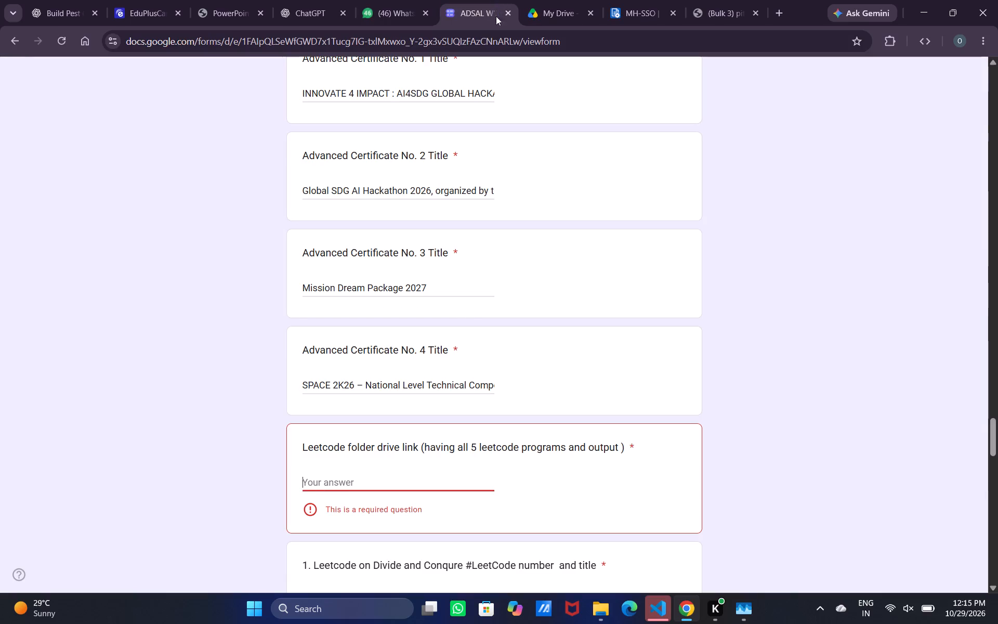
left_click(377, 479)
key("ctrl+v")
scroll(377, 479, "right", 3)
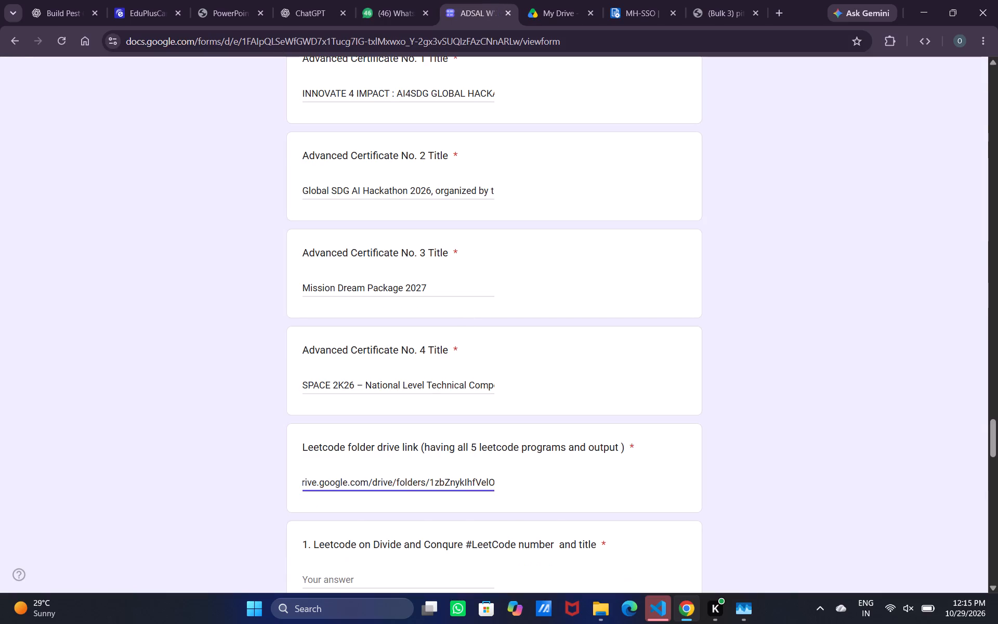
Review the survey form's filled-in answers from its beginning through the unanswered Leetcode questions, without leaving the page.
scroll(377, 479, "right", 3)
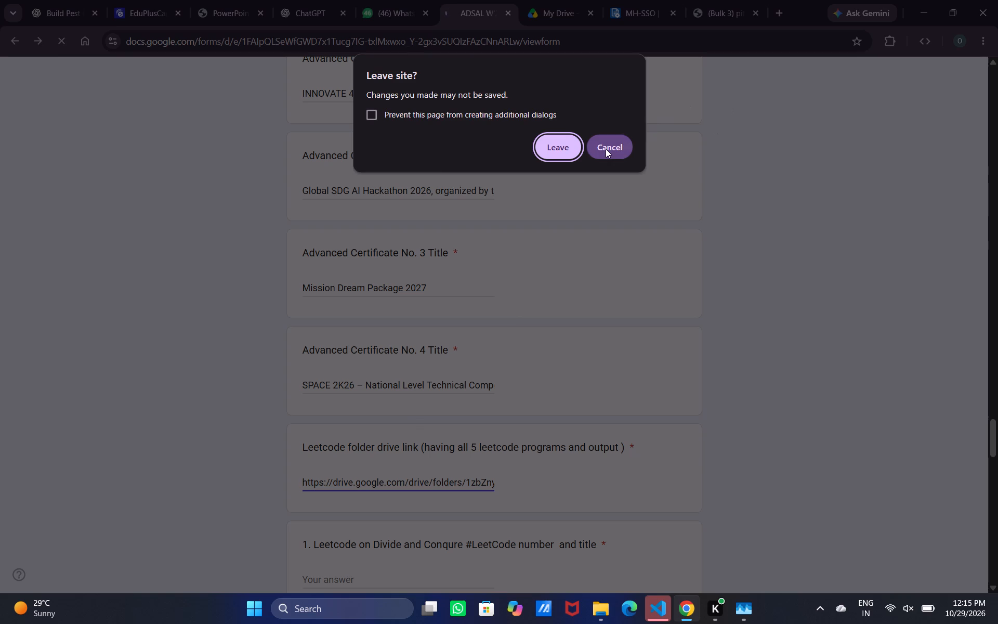
left_click(606, 149)
scroll(581, 192, "up", 4)
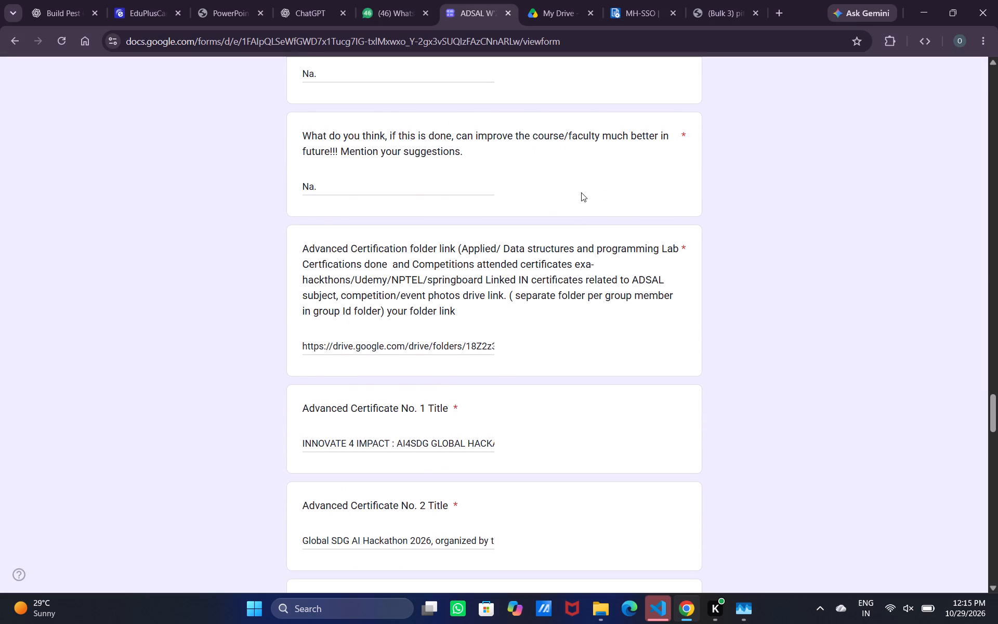
scroll(581, 192, "up", 1)
scroll(475, 342, "left", 2)
scroll(475, 342, "right", 4)
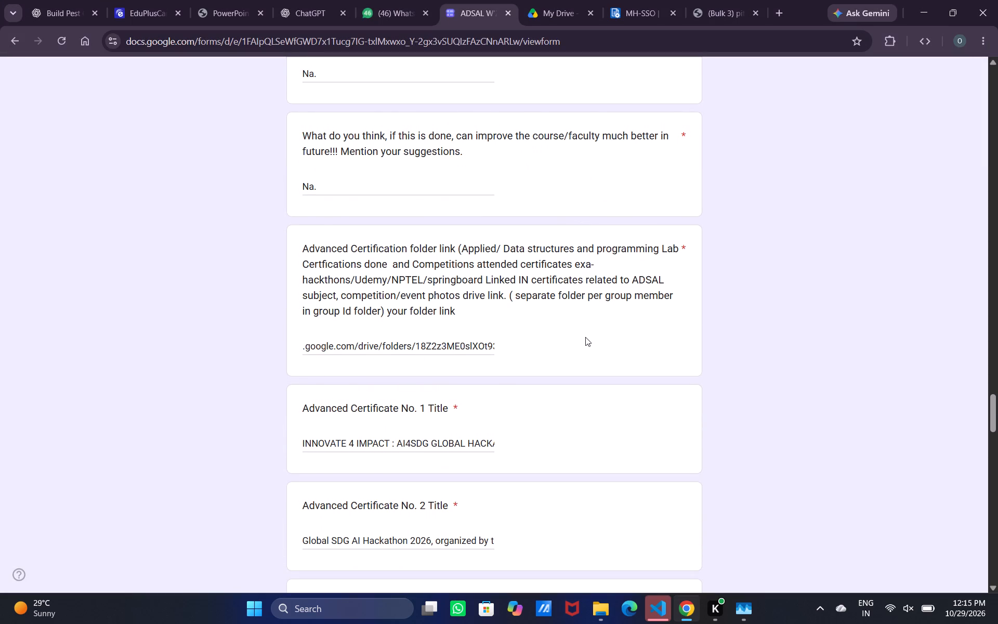
scroll(585, 337, "up", 3)
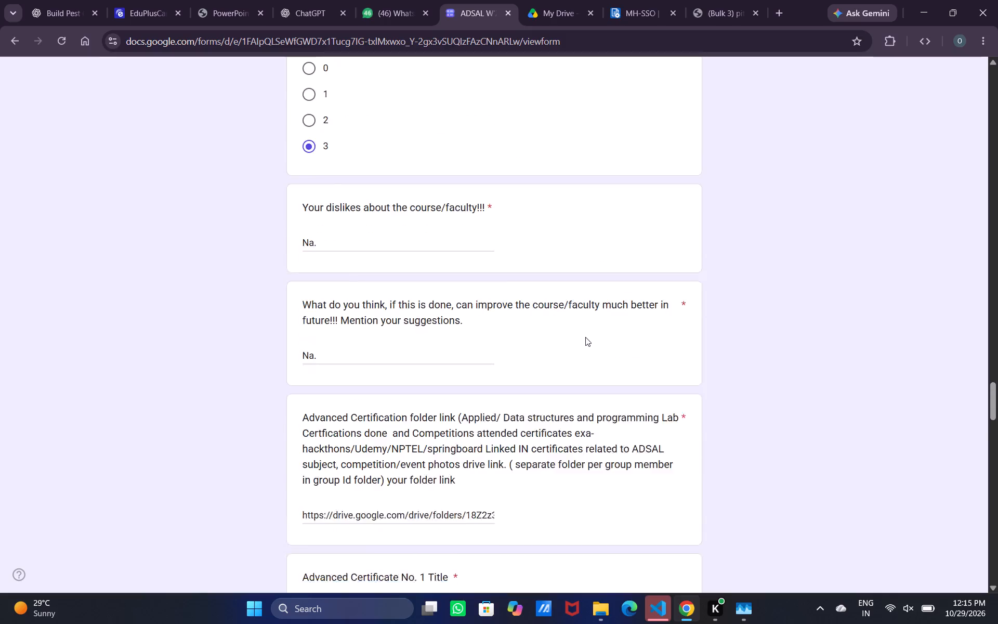
scroll(585, 337, "up", 11)
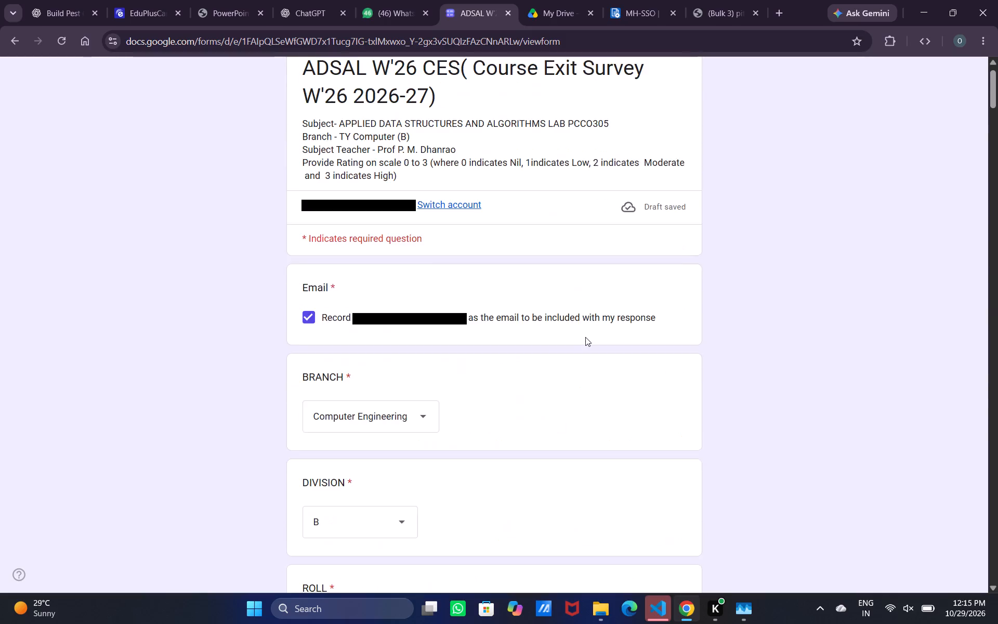
scroll(585, 337, "down", 3)
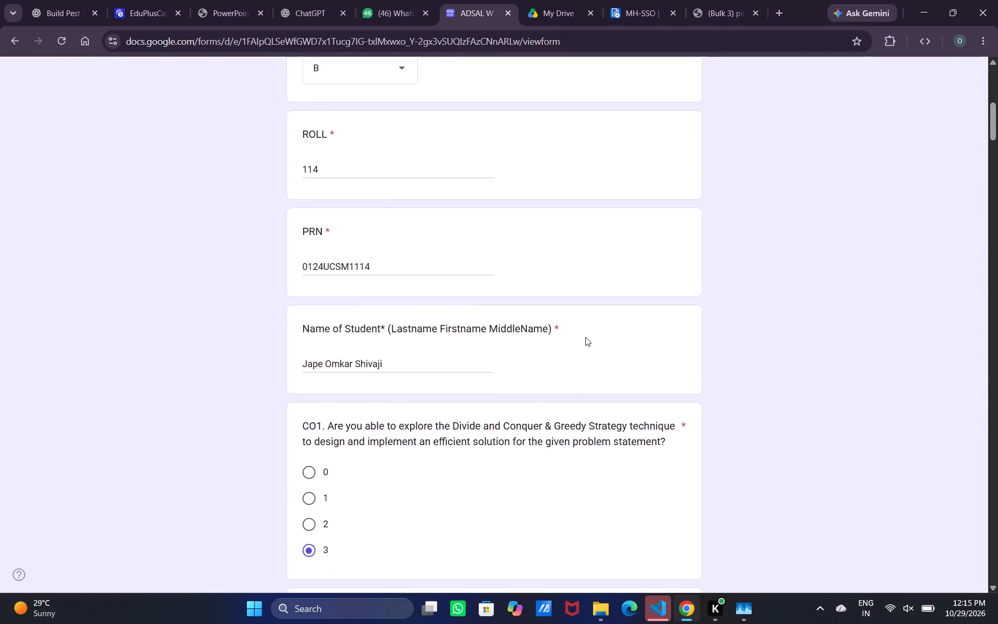
scroll(585, 337, "down", 4)
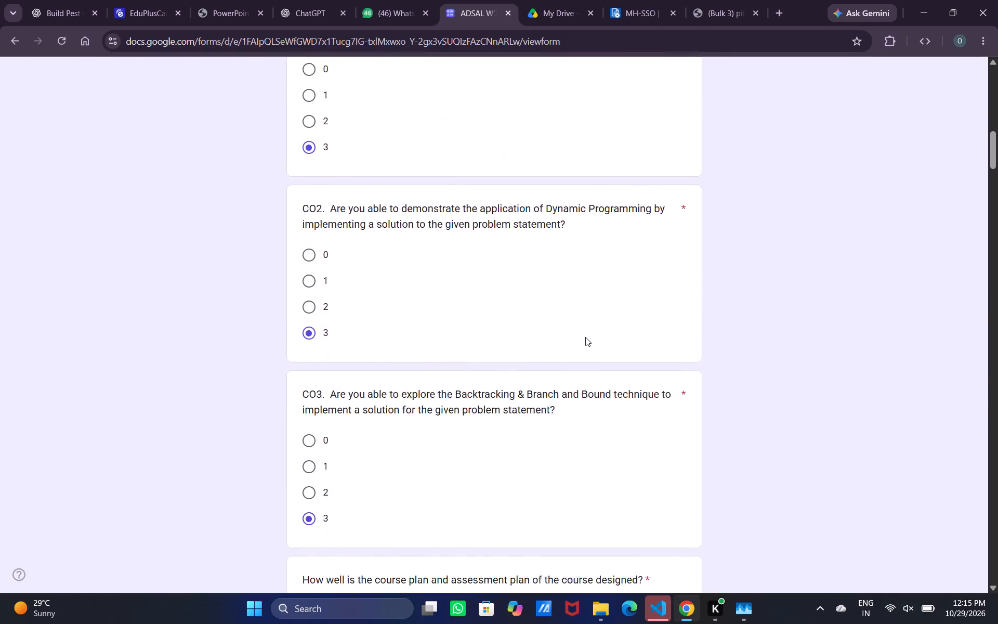
scroll(585, 337, "down", 7)
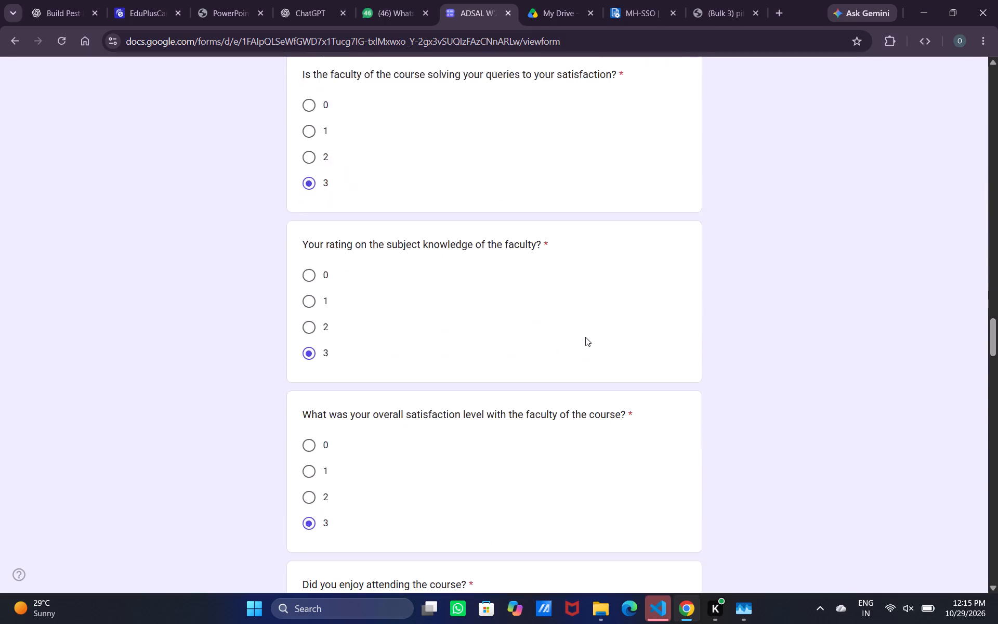
scroll(585, 337, "down", 4)
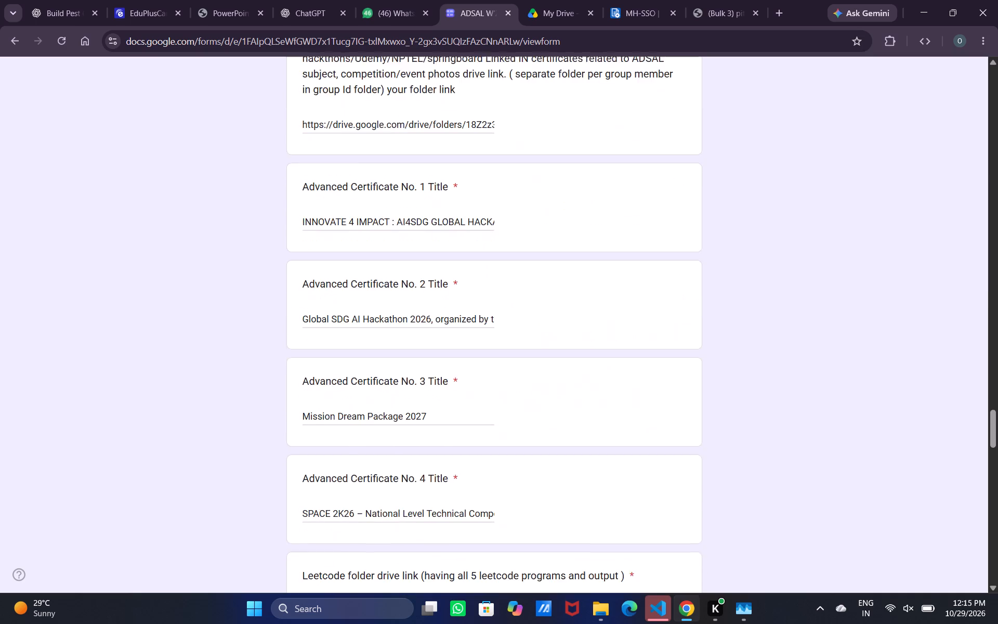
scroll(585, 337, "down", 1)
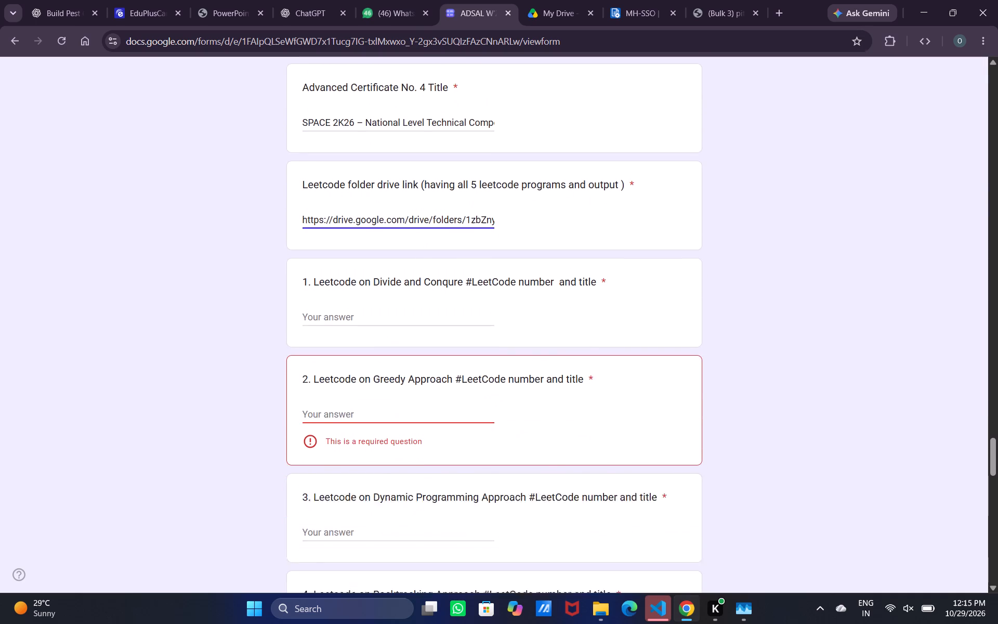
scroll(585, 337, "down", 1)
scroll(585, 337, "up", 1)
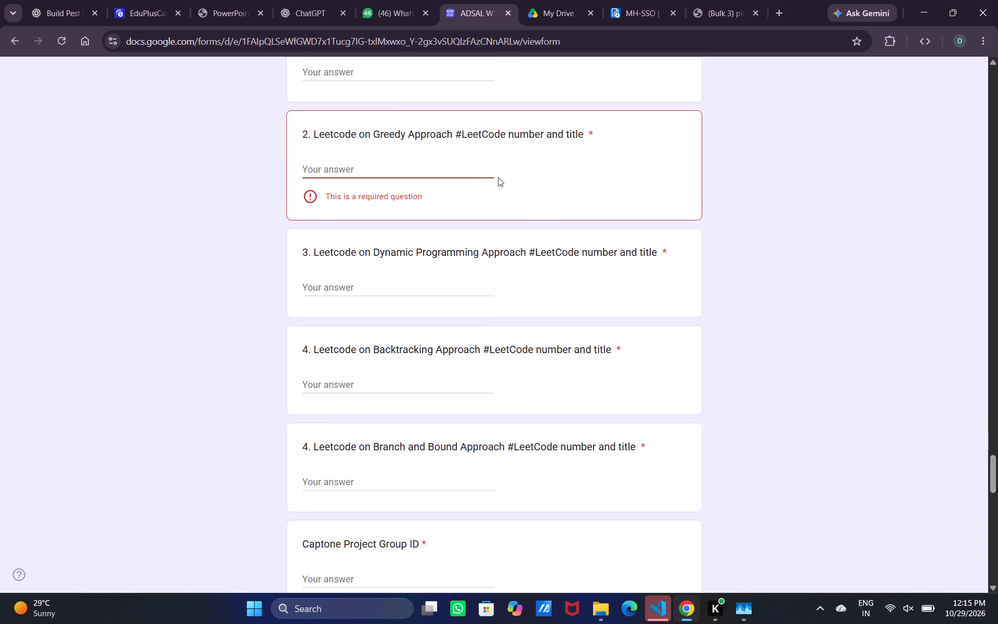
scroll(491, 177, "up", 4)
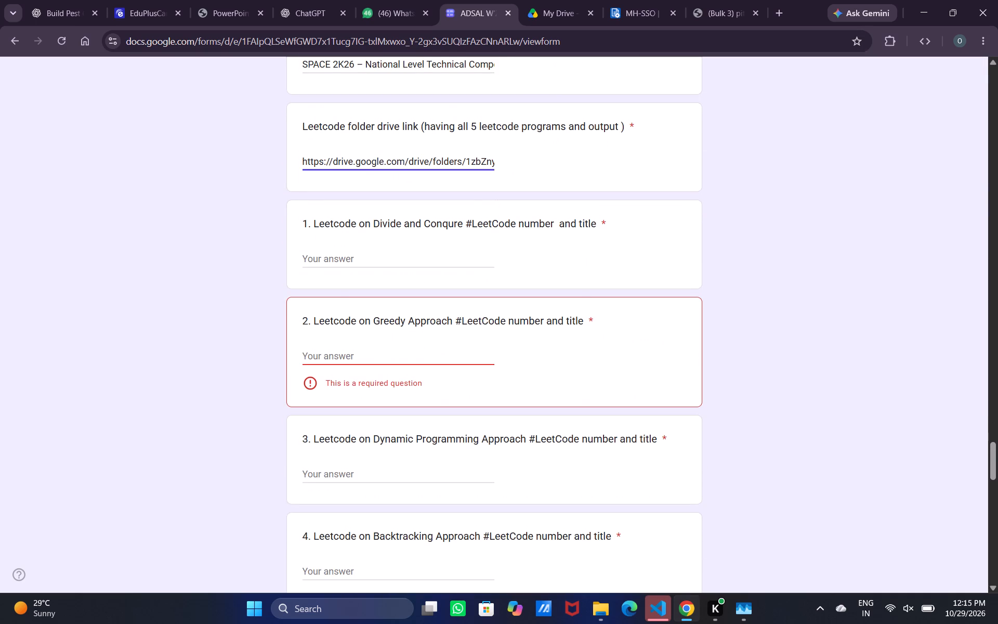
Activate the answer for the Divide and Conquer Leetcode number and title, and recheck the preceding certificate and assessment rating answers.
left_click(430, 256)
scroll(430, 256, "up", 4)
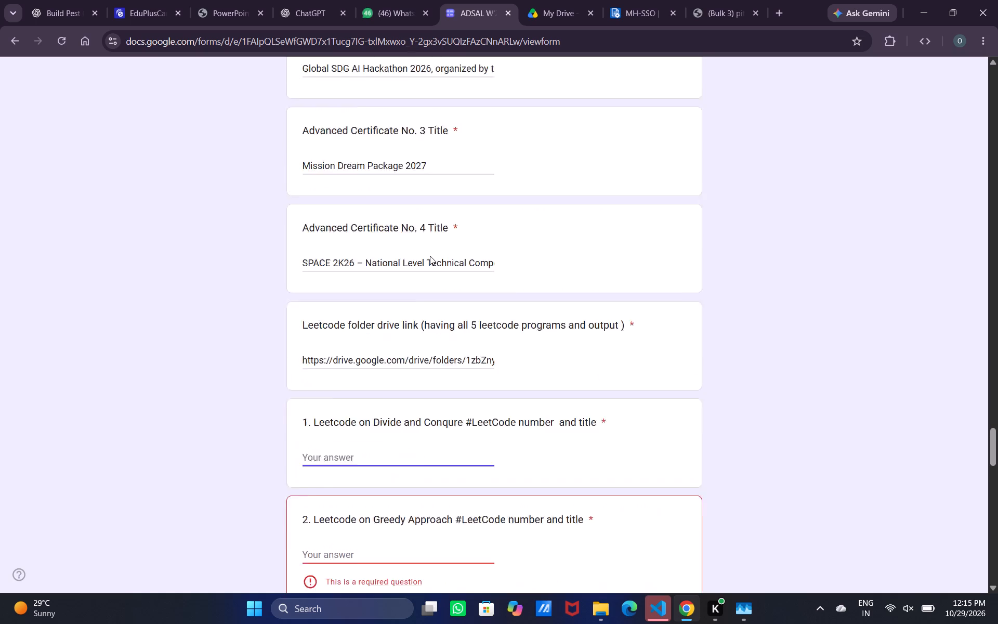
scroll(430, 256, "up", 4)
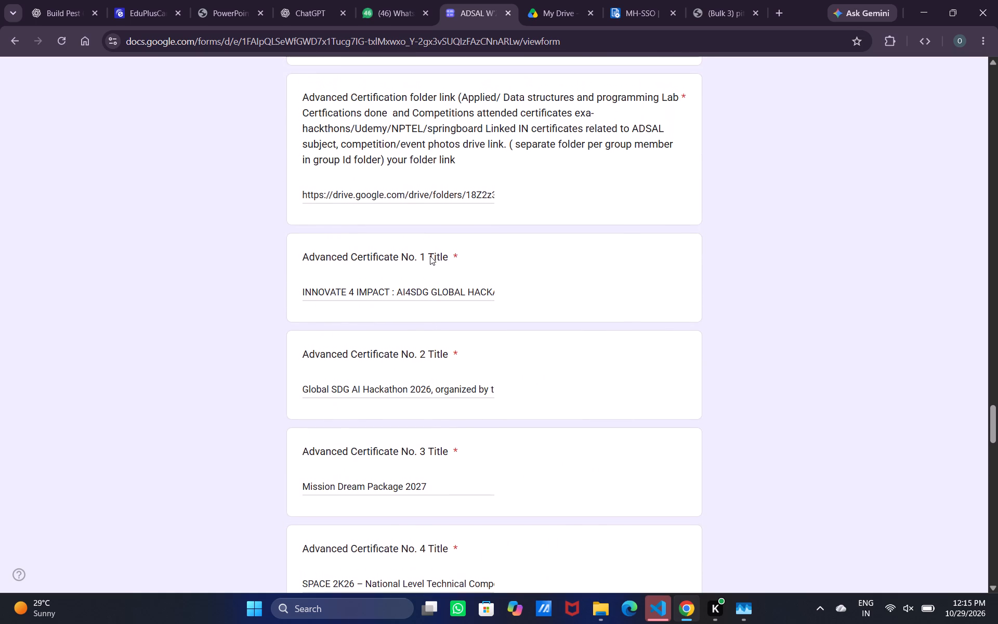
scroll(430, 256, "up", 8)
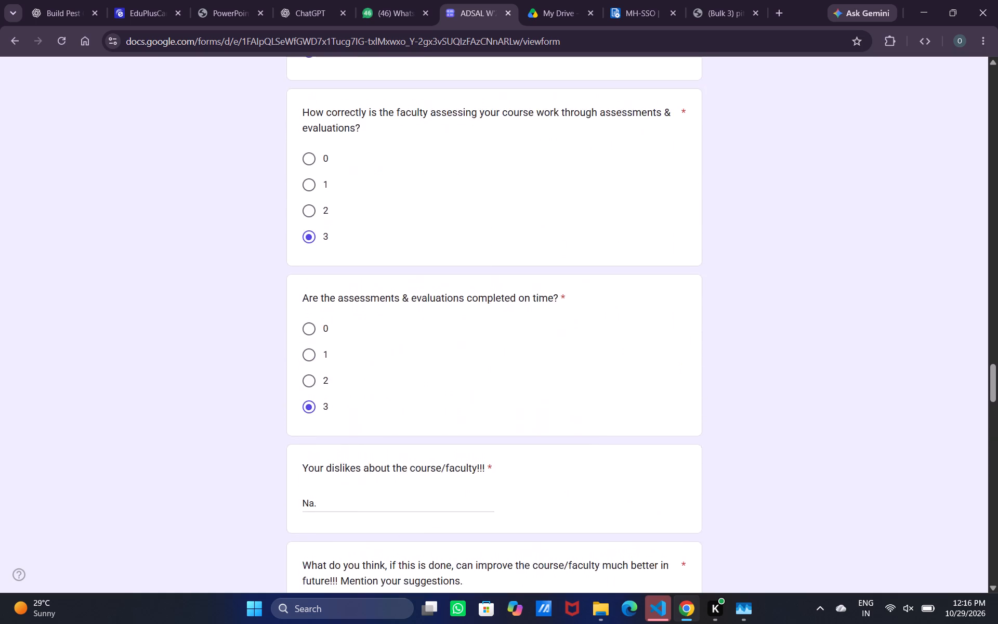
scroll(430, 256, "down", 6)
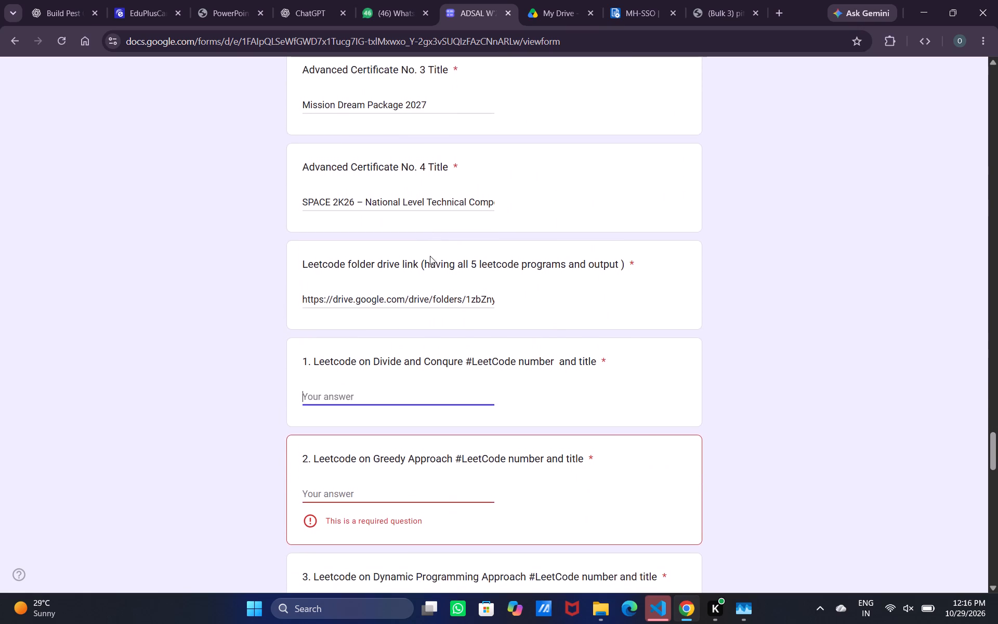
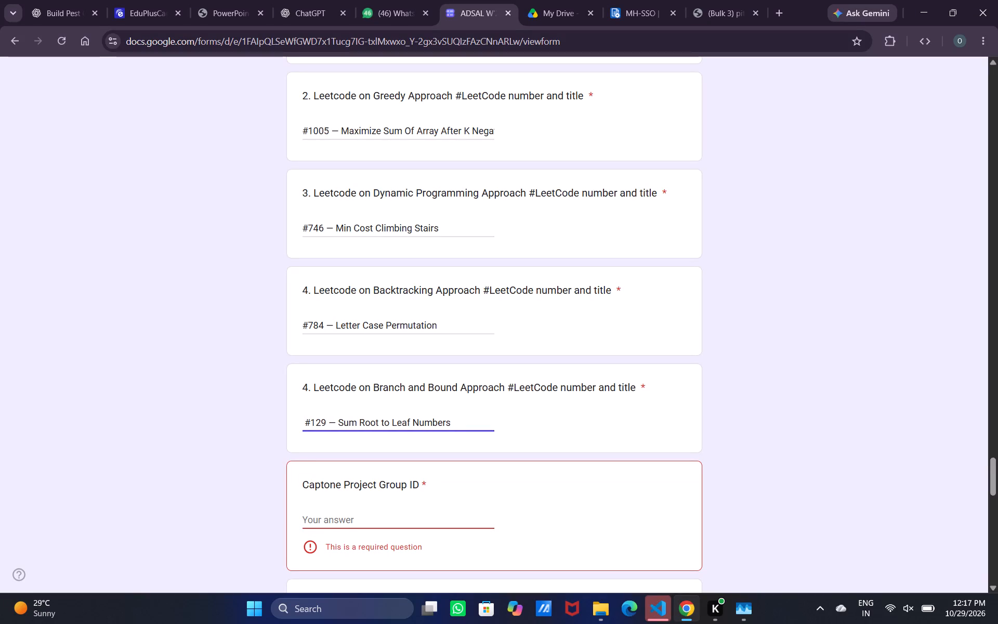
Remove the leading blank space before "#129 — Sum Root to Leaf Numbers" in the Branch and Bound Leetcode answer.
key("BackSpace")
key("BackSpace")
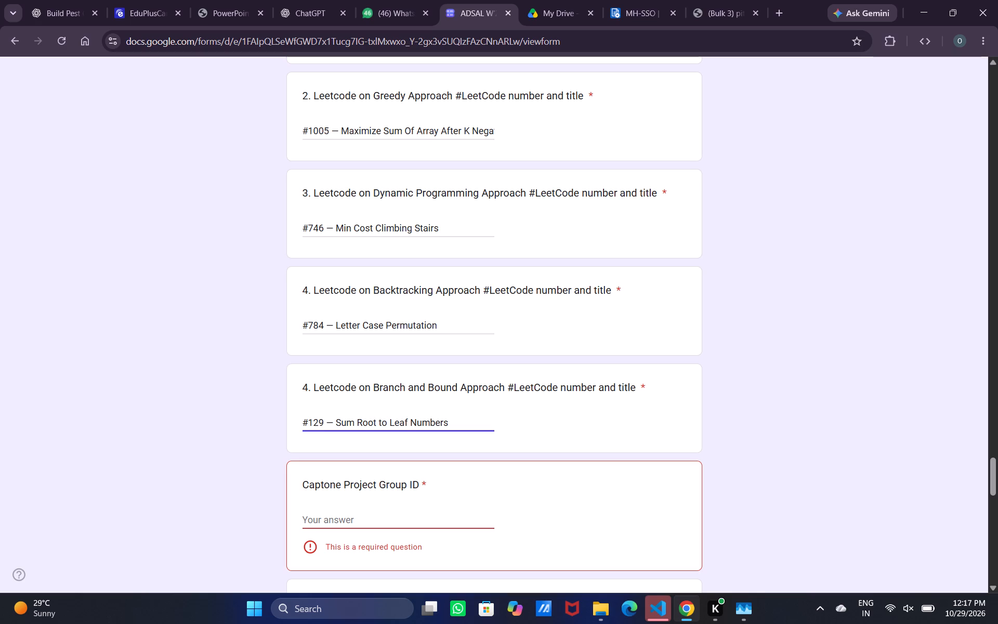
Enter 2 as the answer for the Captone Project Group ID question.
scroll(309, 424, "down", 1)
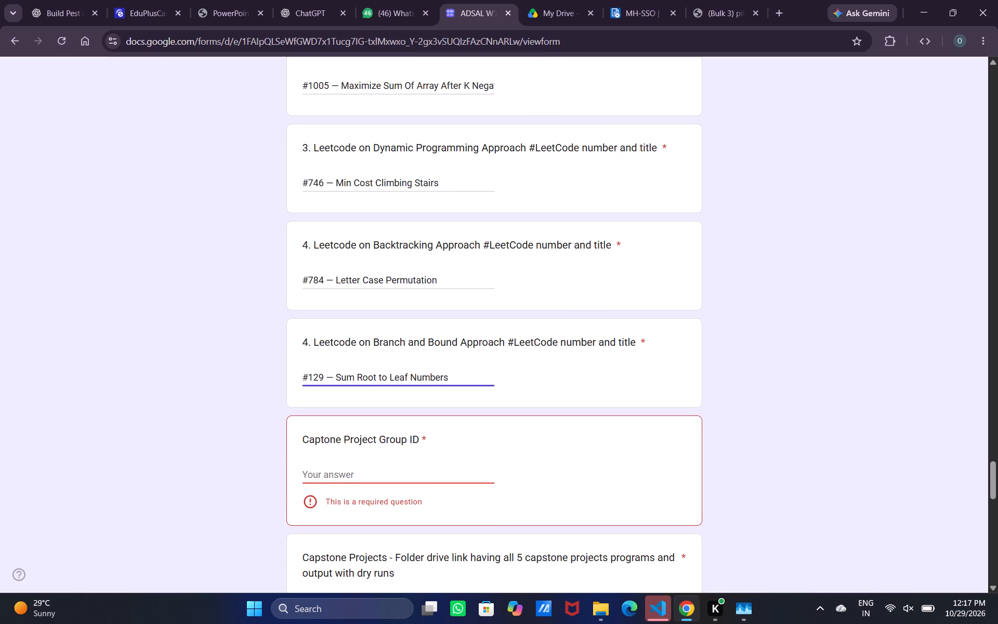
left_click(340, 480)
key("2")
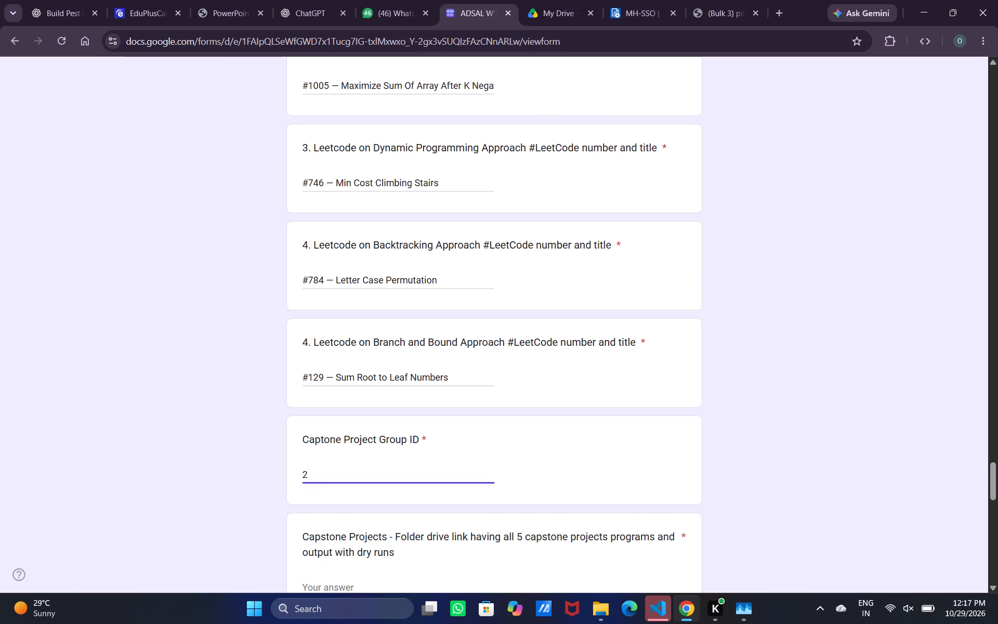
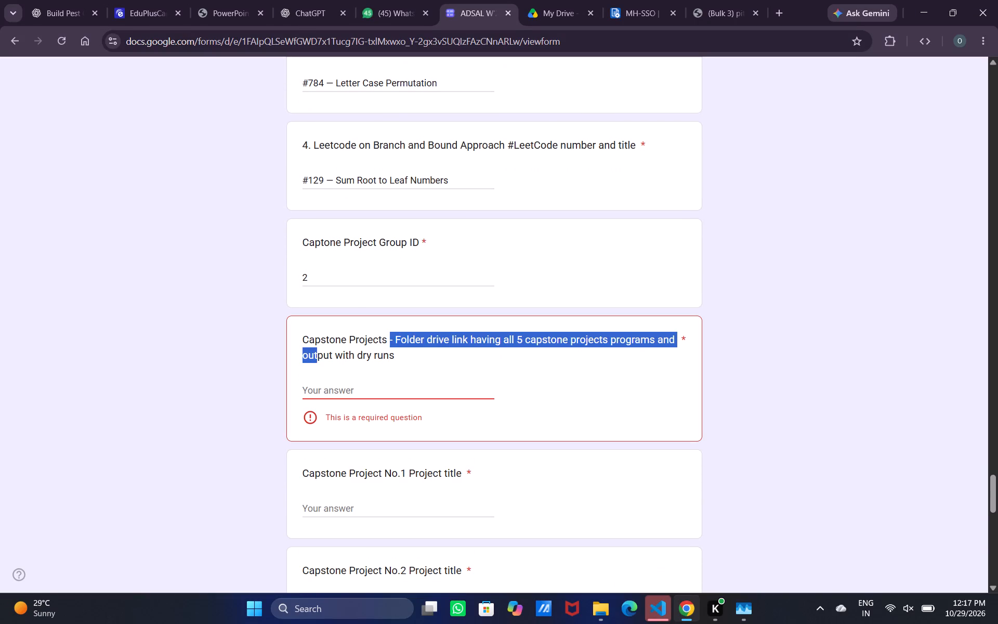
Copy the words "Capstone Projects" from the form's capstone folder link question and switch to My Drive in Google Drive.
left_click_drag(320, 350, 299, 342)
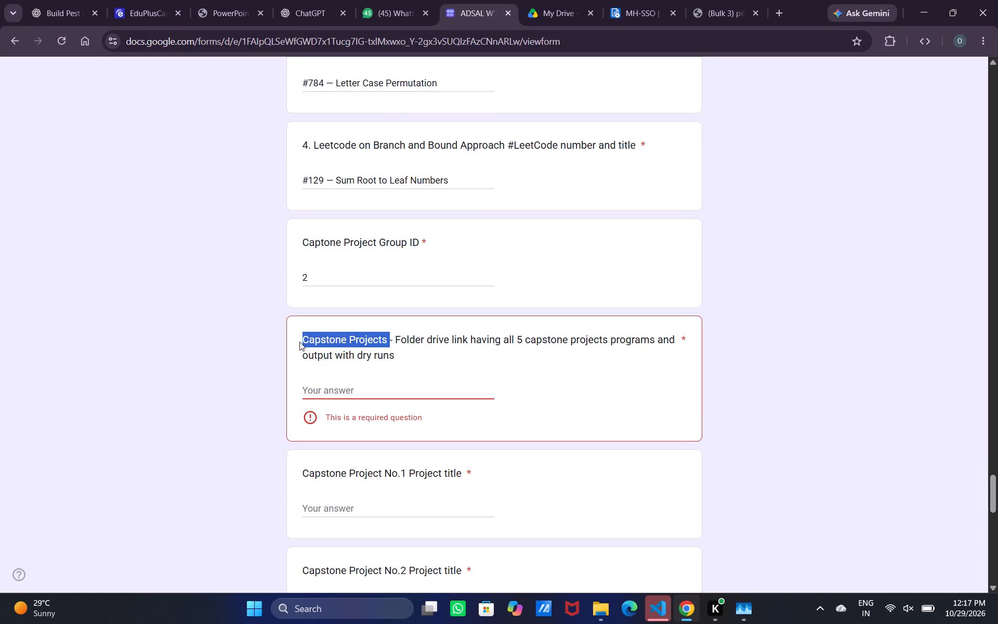
key("ctrl+c")
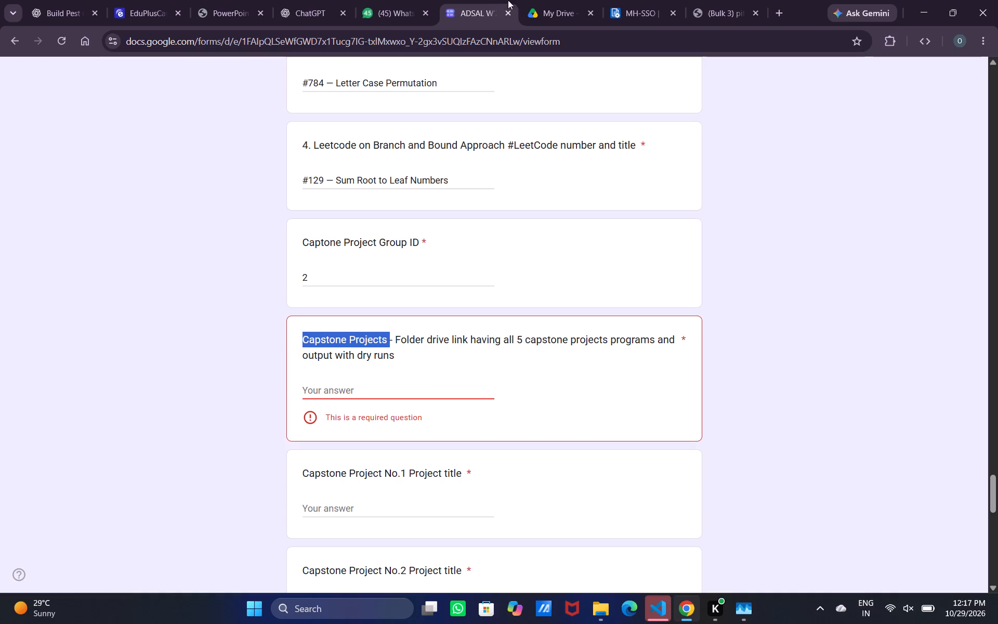
left_click(547, 3)
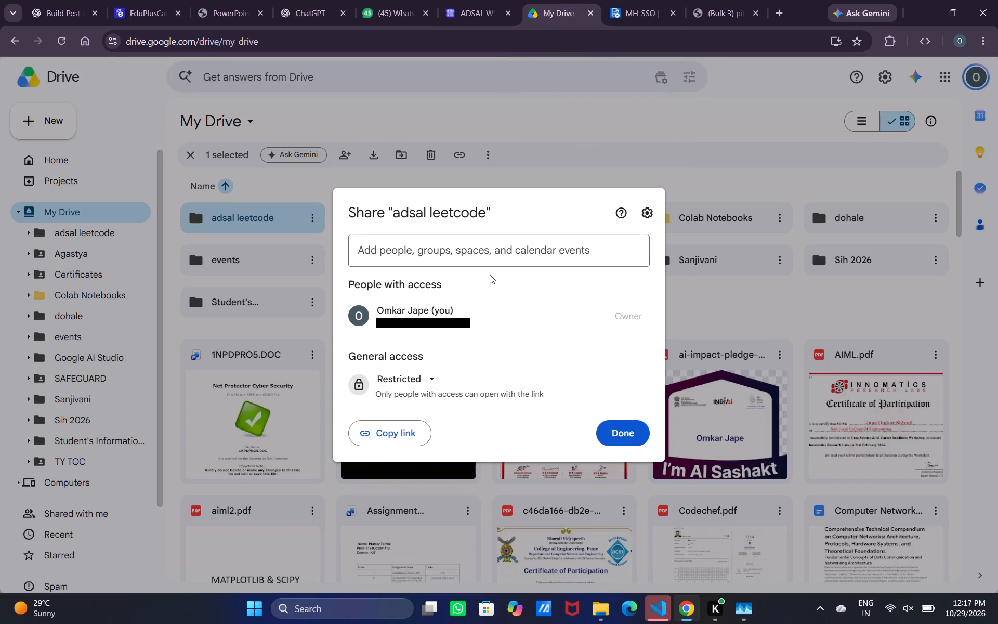
Close the adsal leetcode sharing settings and create a new folder in My Drive named Capstone Projects.
left_click(621, 436)
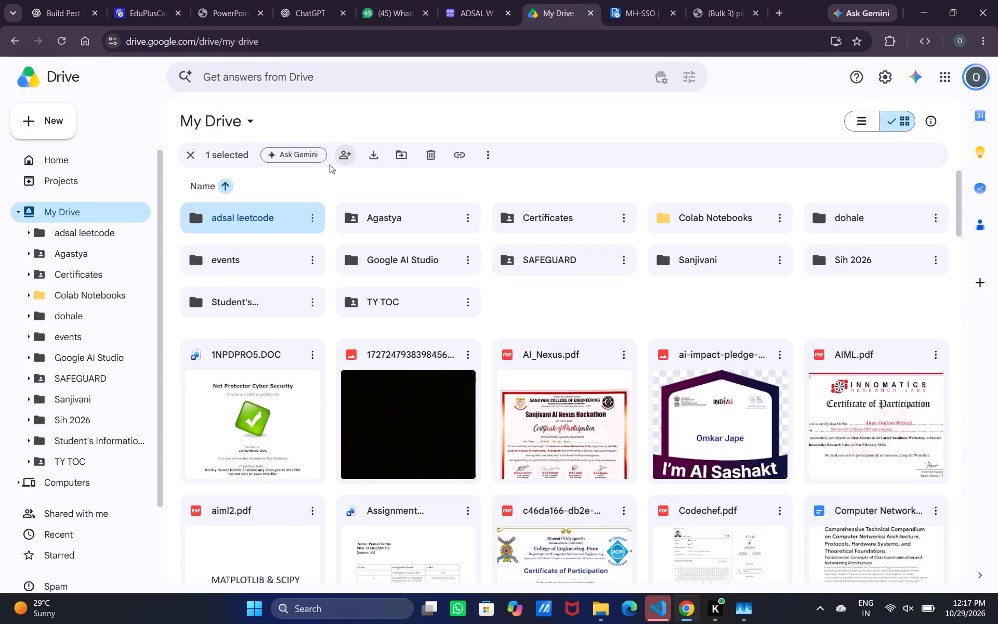
left_click(332, 171)
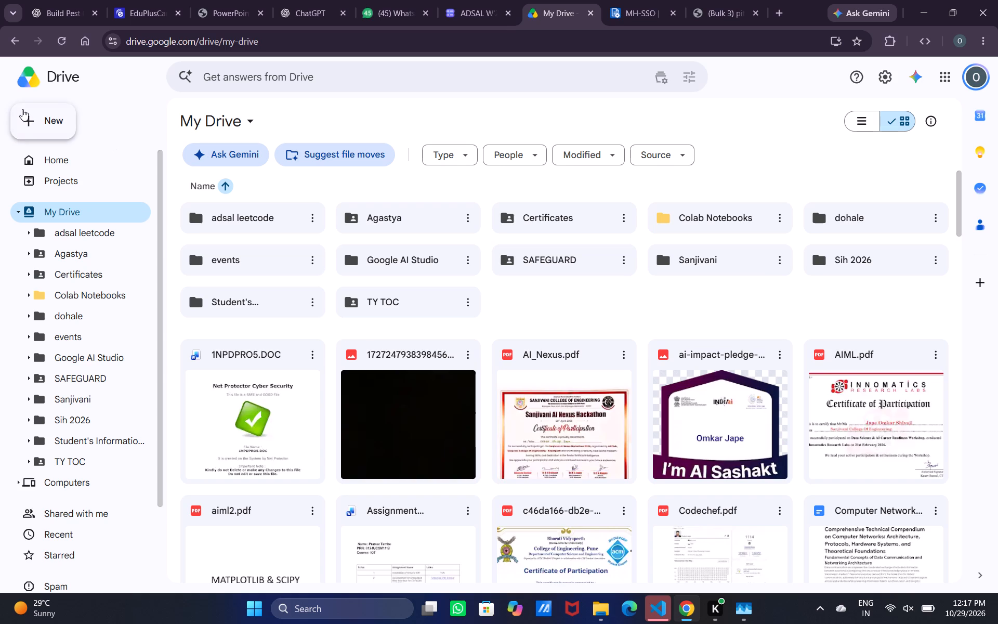
left_click(31, 119)
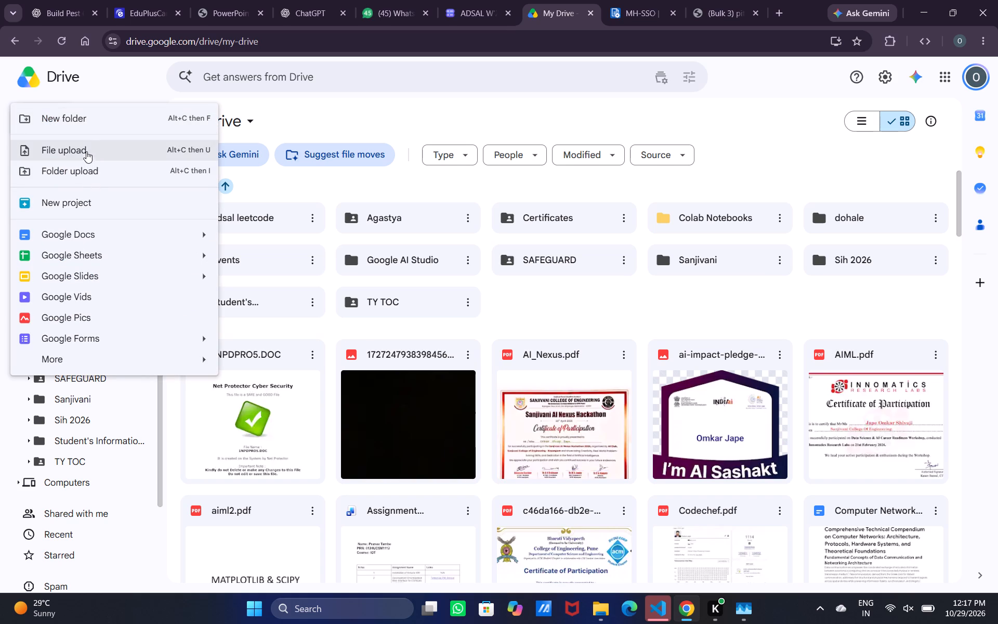
left_click(95, 120)
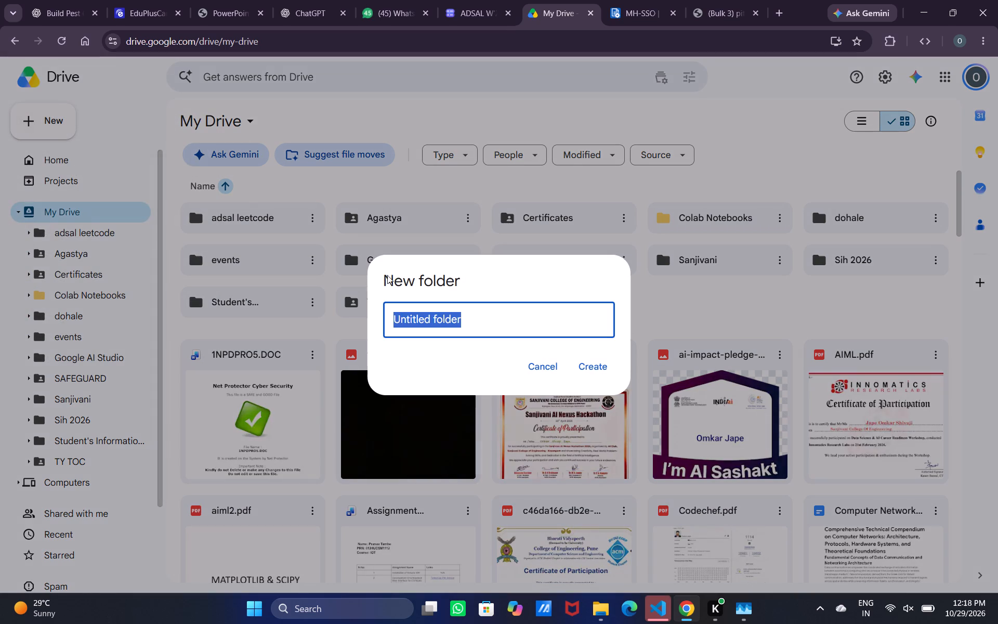
key("ctrl+v")
key("Return")
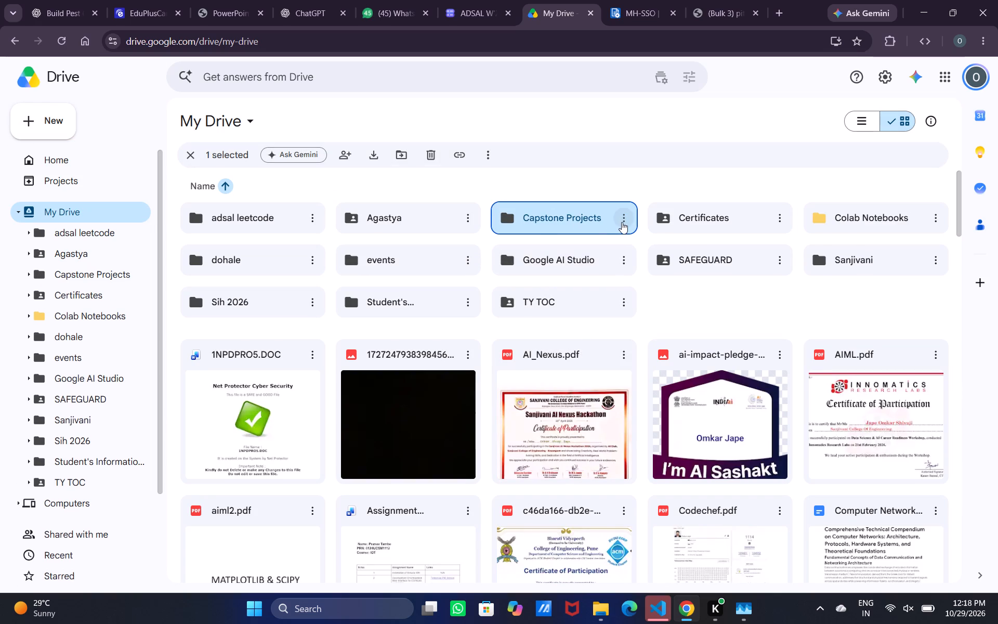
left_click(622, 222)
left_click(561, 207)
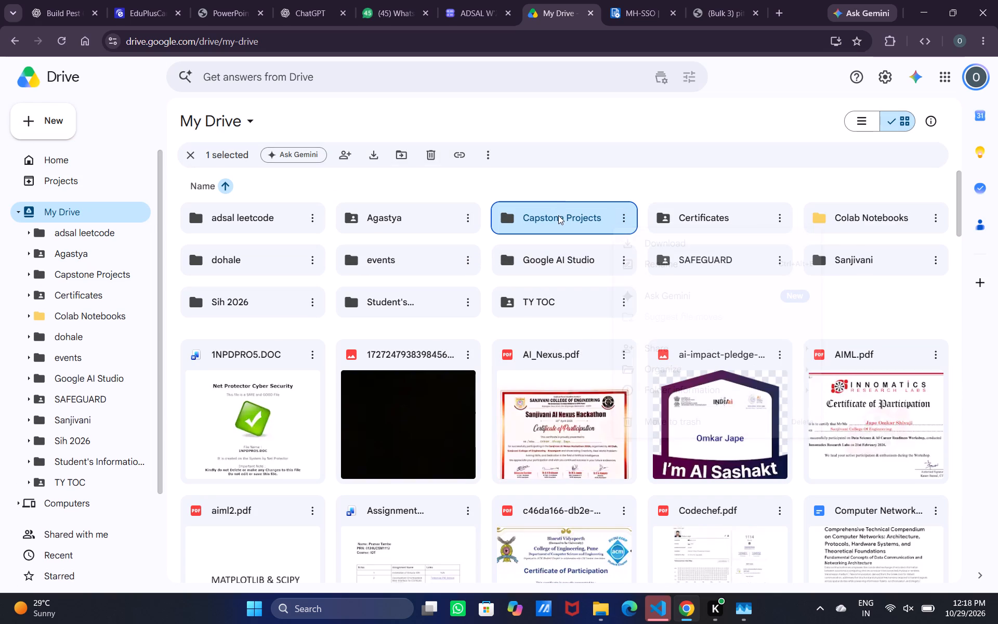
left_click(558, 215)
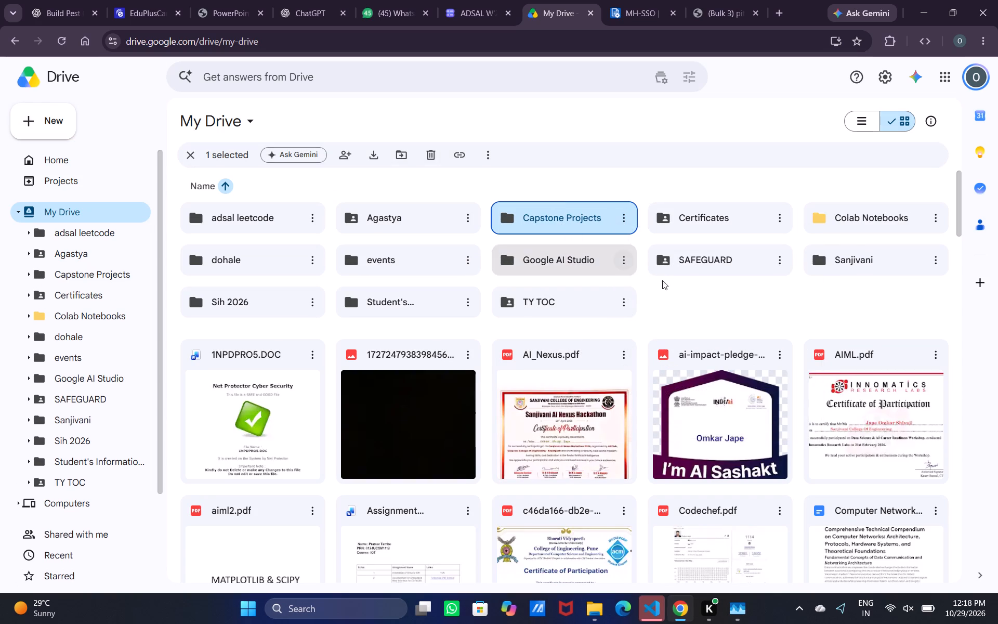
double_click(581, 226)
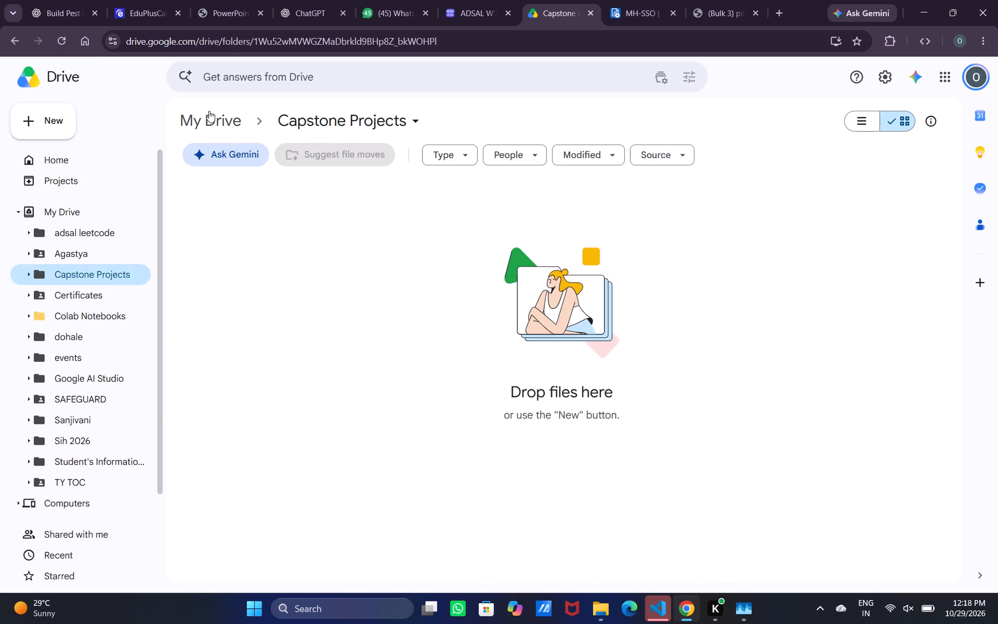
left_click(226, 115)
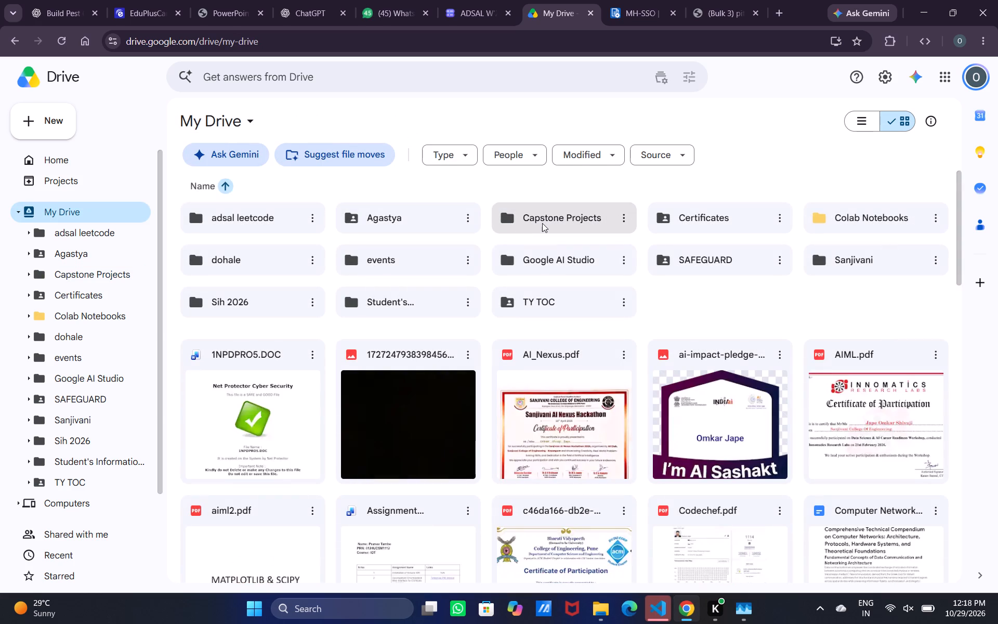
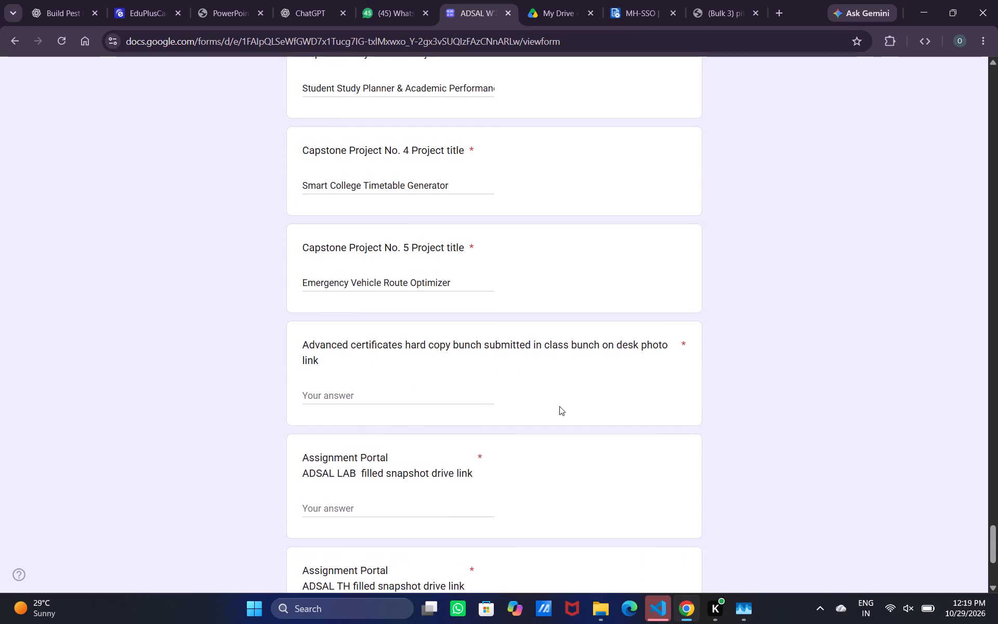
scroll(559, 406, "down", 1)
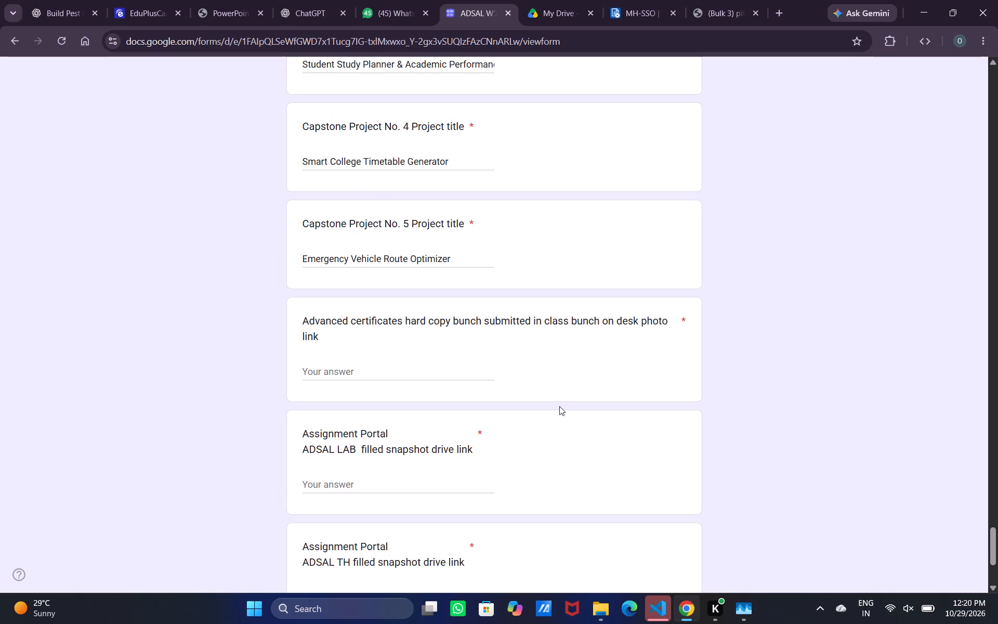
Review the survey's last required questions on the advanced certificates photo link and the ADSAL LAB and ADSAL TH snapshot drive links.
scroll(559, 406, "down", 1)
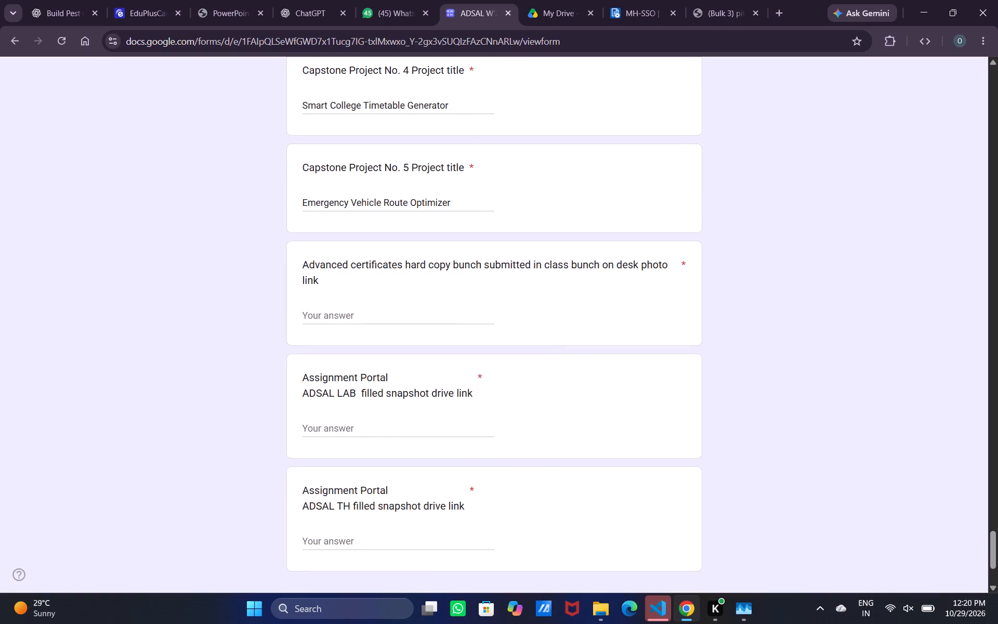
double_click(422, 393)
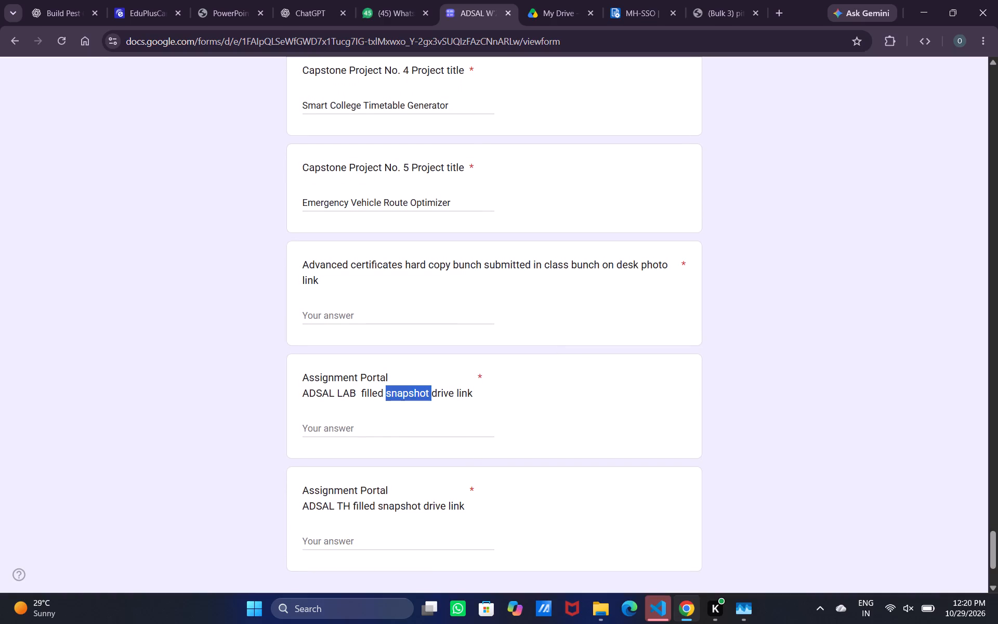
left_click(525, 429)
scroll(525, 429, "down", 1)
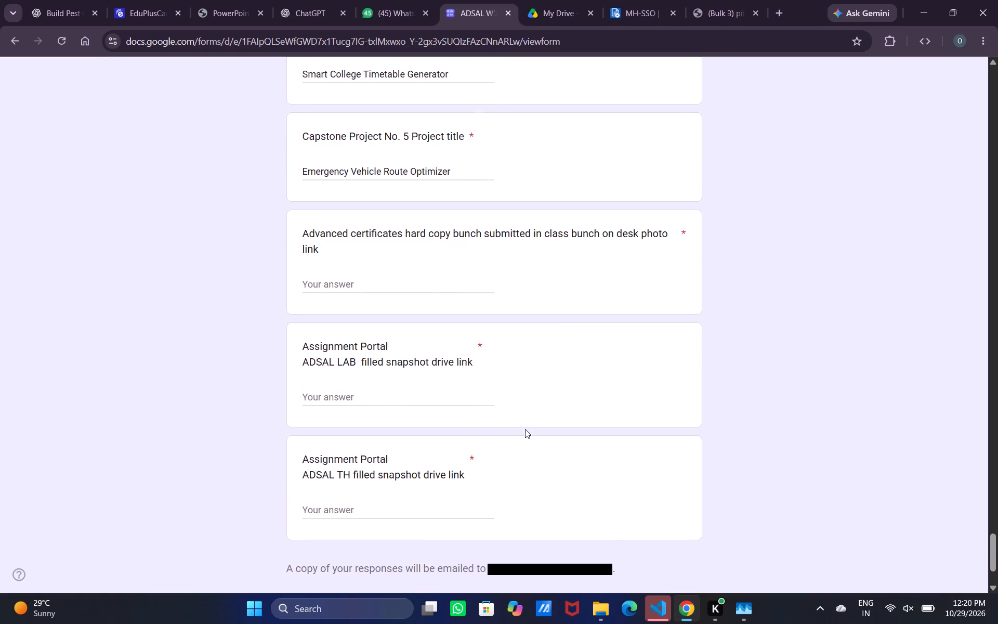
scroll(525, 429, "down", 1)
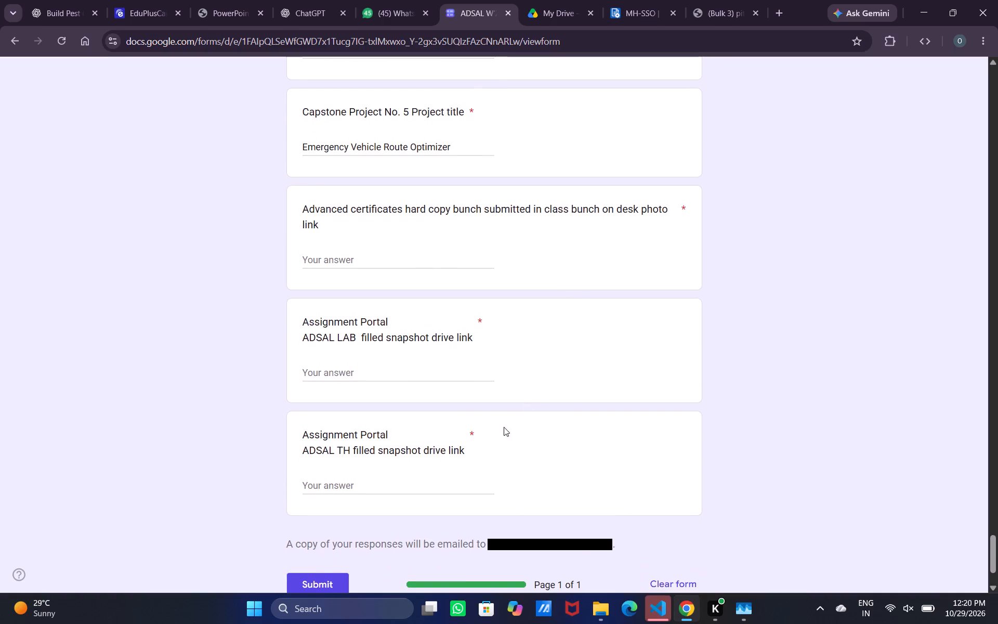
left_click(415, 365)
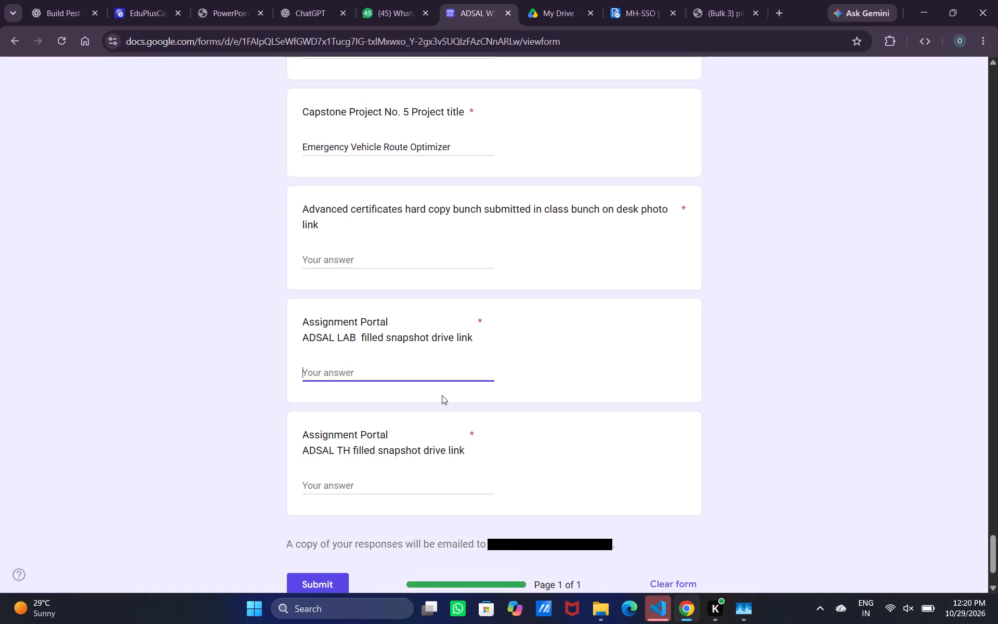
left_click(448, 270)
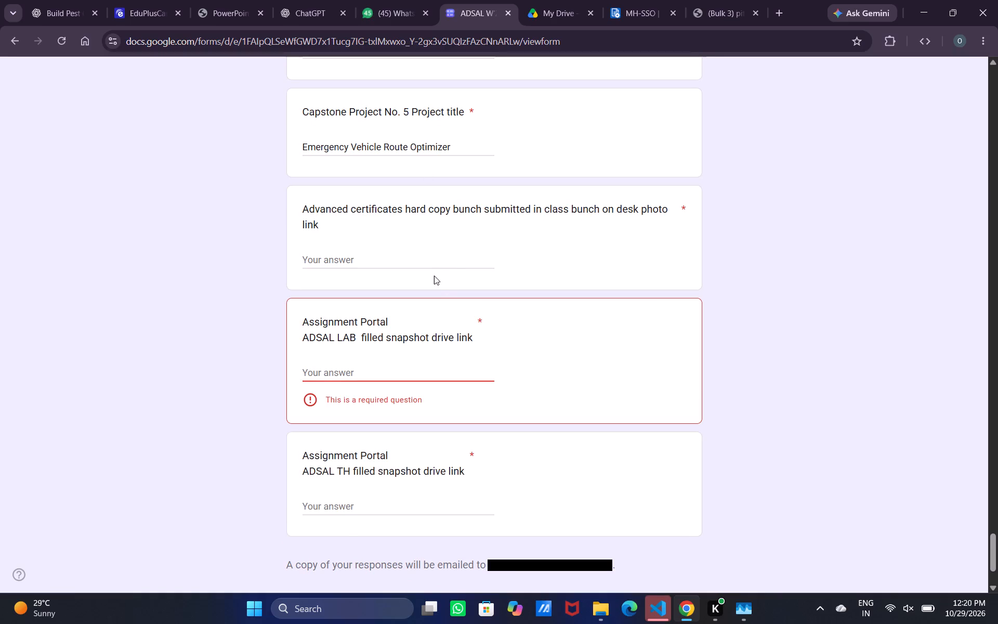
left_click(434, 264)
left_click(433, 355)
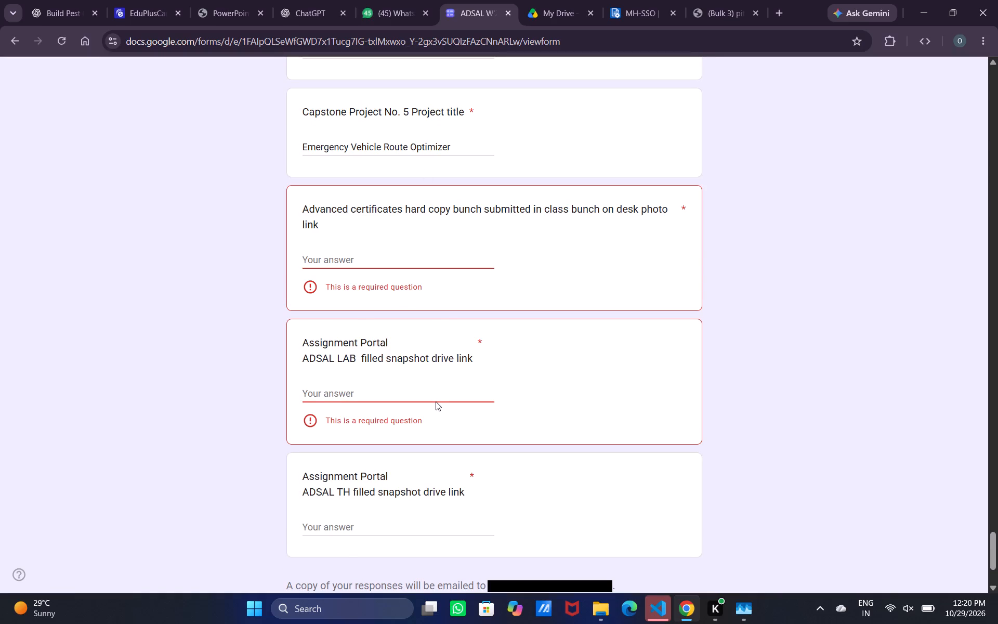
left_click(436, 401)
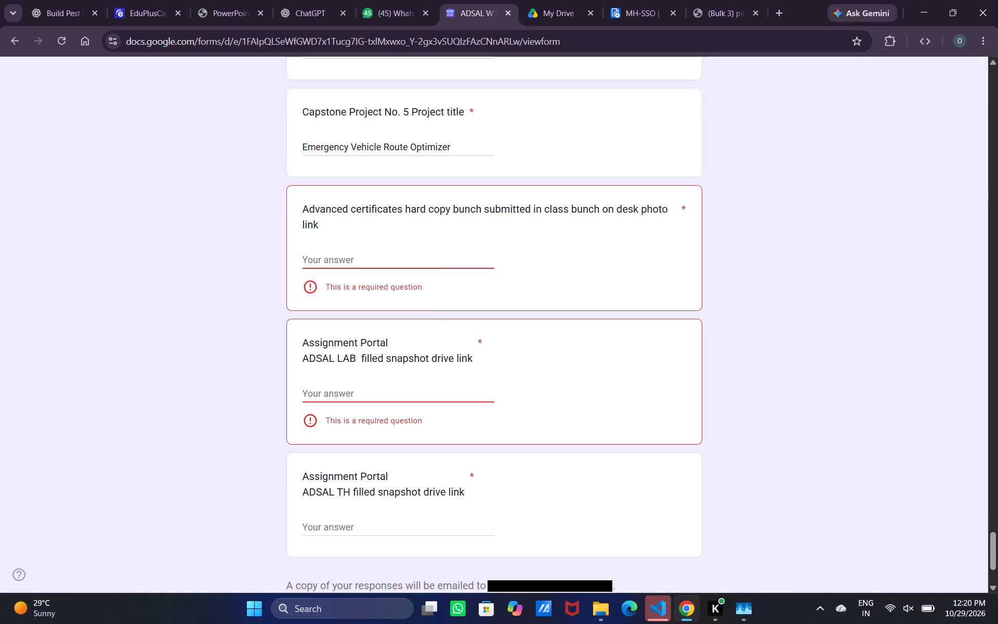
left_click(440, 255)
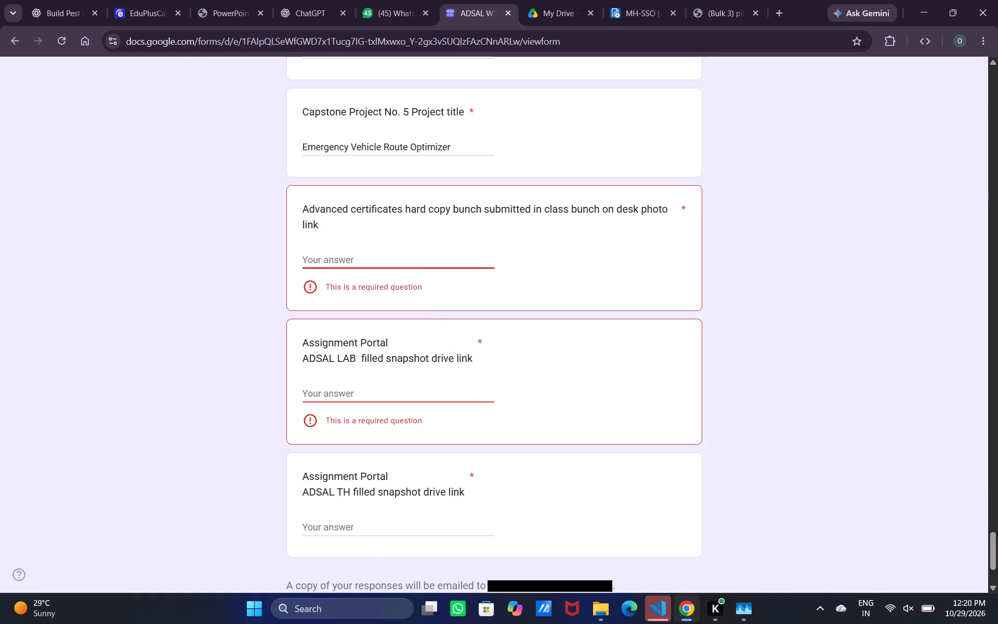
left_click(388, 528)
scroll(388, 528, "down", 1)
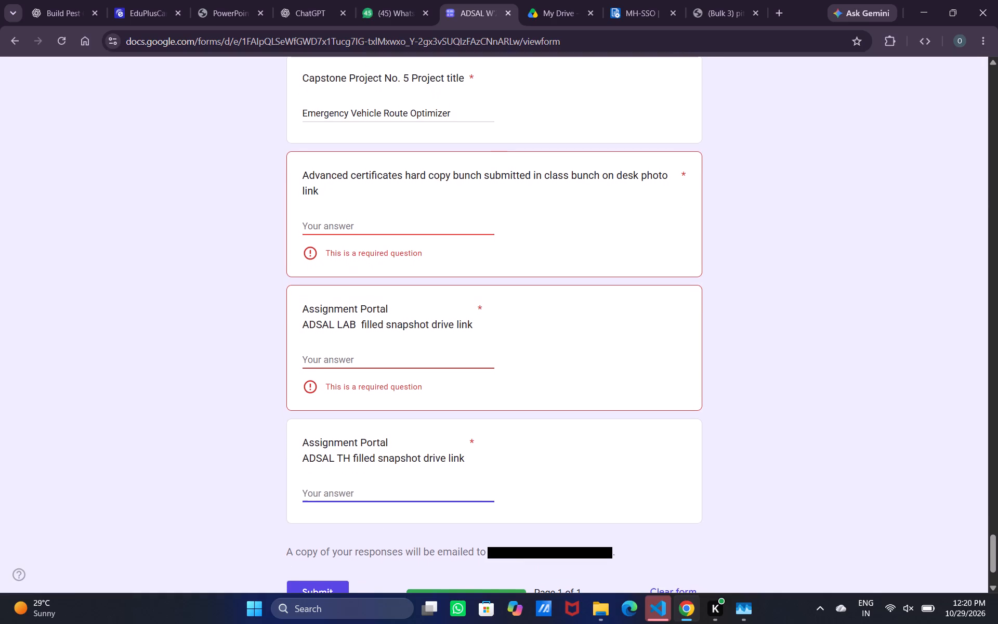
scroll(388, 528, "down", 1)
left_click(380, 465)
triple_click(380, 465)
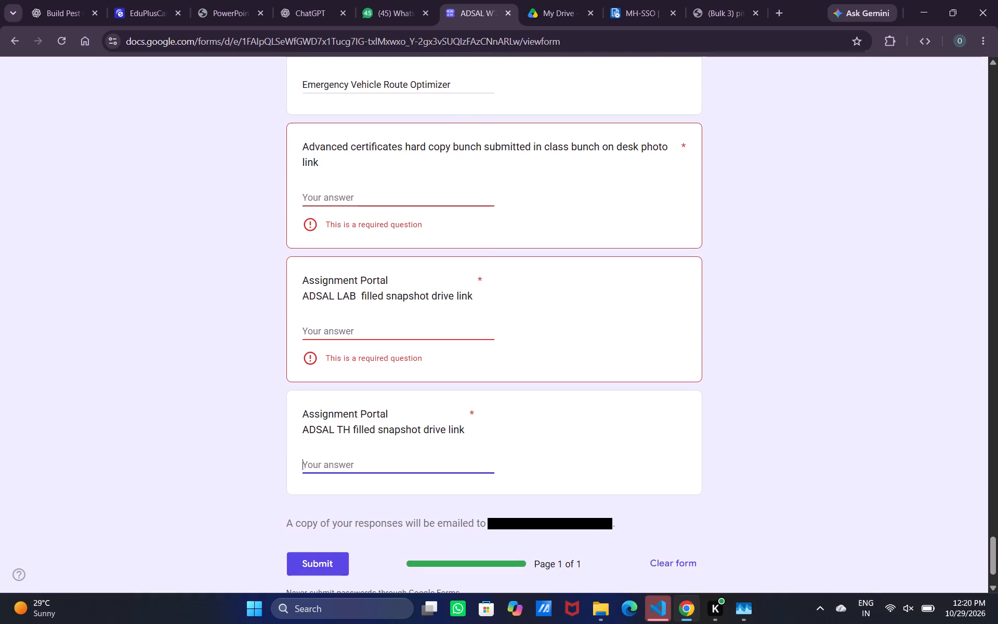
double_click(380, 465)
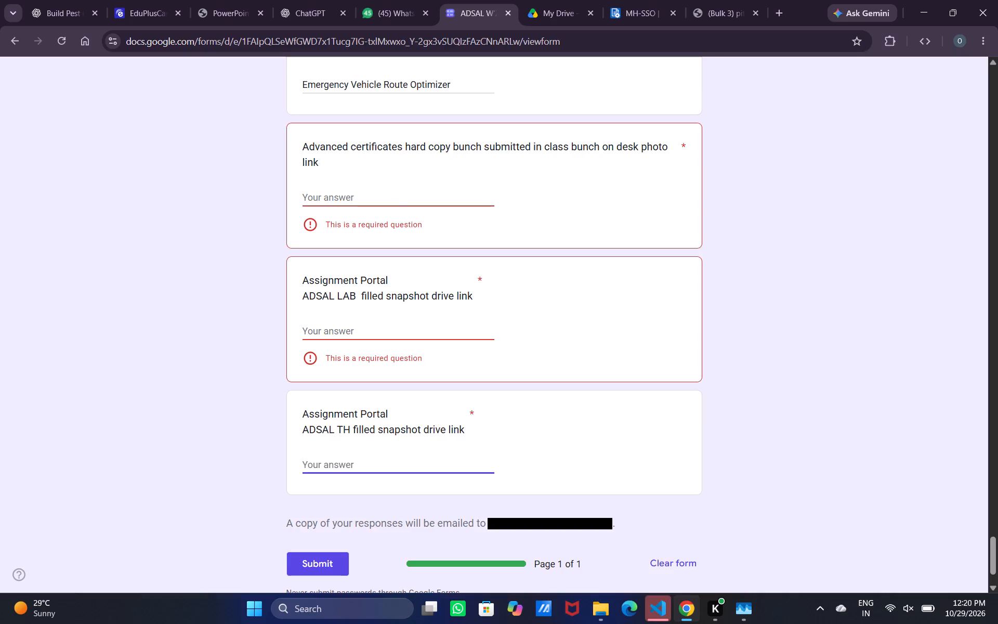
left_click(398, 206)
scroll(410, 200, "up", 1)
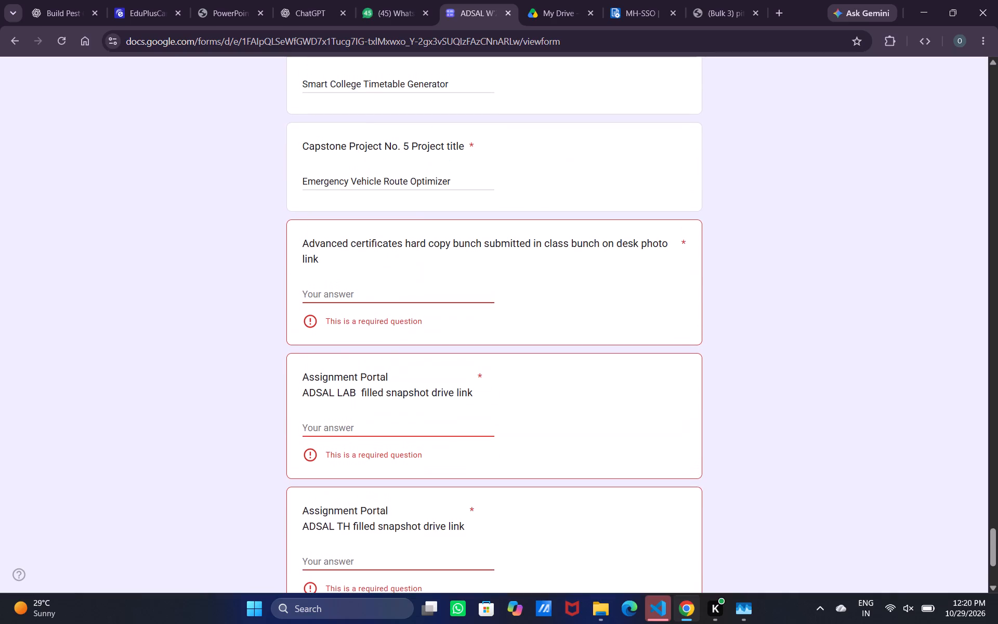
scroll(410, 200, "up", 1)
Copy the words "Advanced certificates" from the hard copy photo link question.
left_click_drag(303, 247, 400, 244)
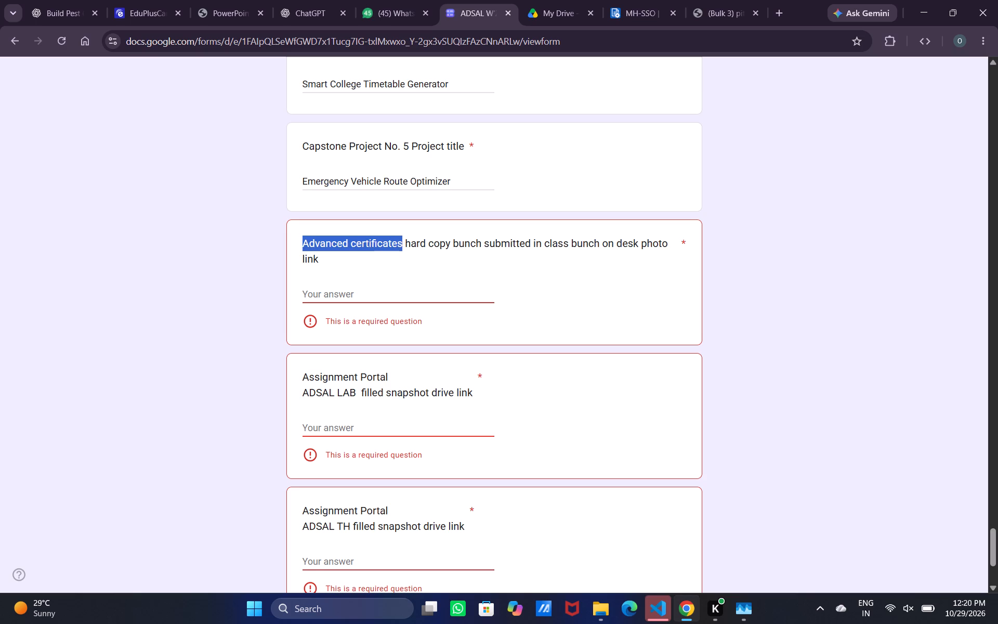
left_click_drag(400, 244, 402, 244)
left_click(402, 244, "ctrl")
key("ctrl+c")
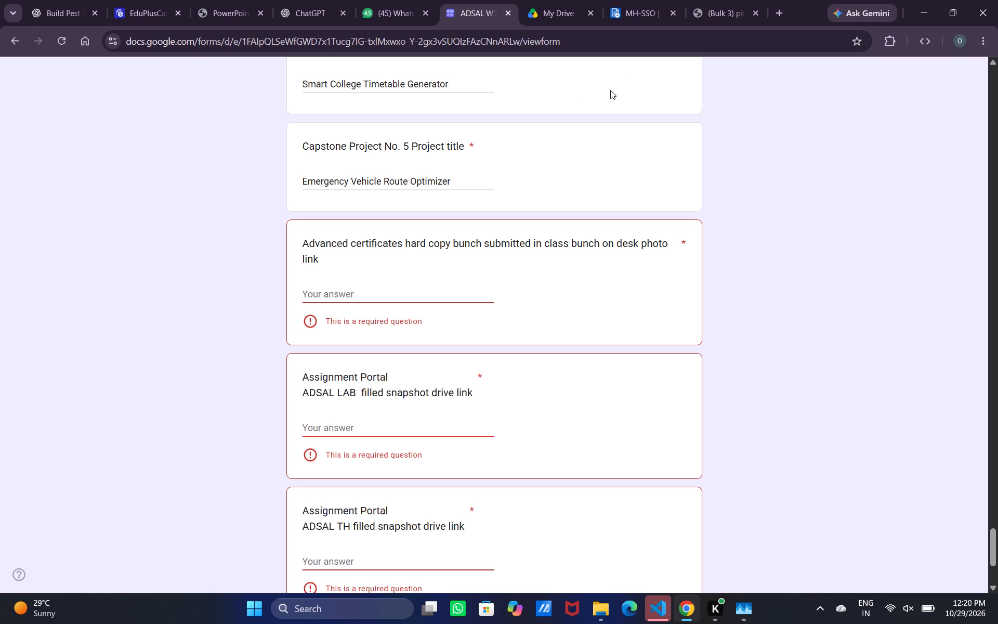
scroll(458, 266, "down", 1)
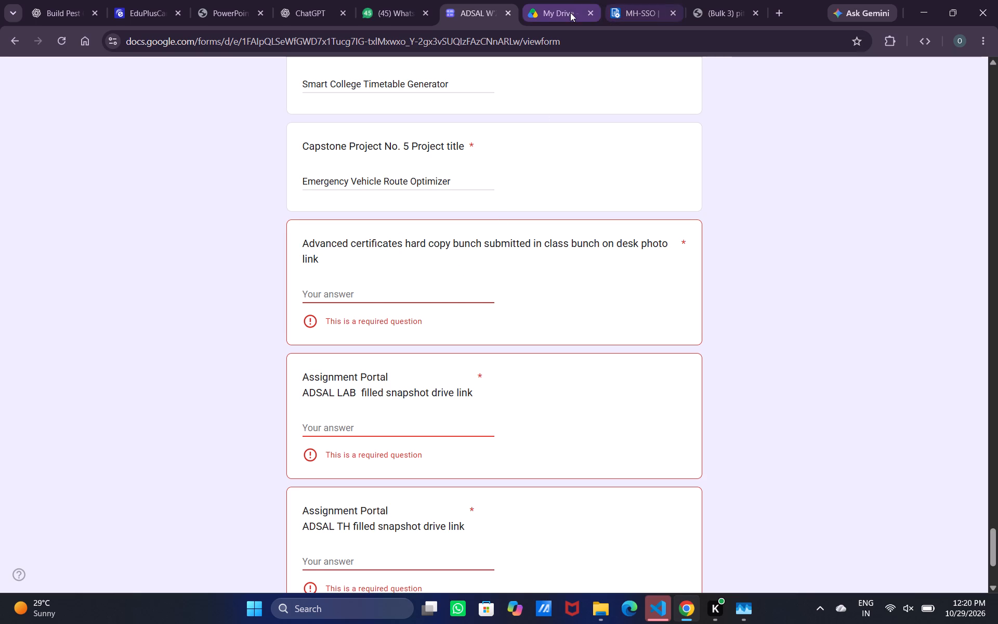
Switch to Google Drive, close the Capstone Projects sharing settings and deselect the folder.
left_click(569, 12)
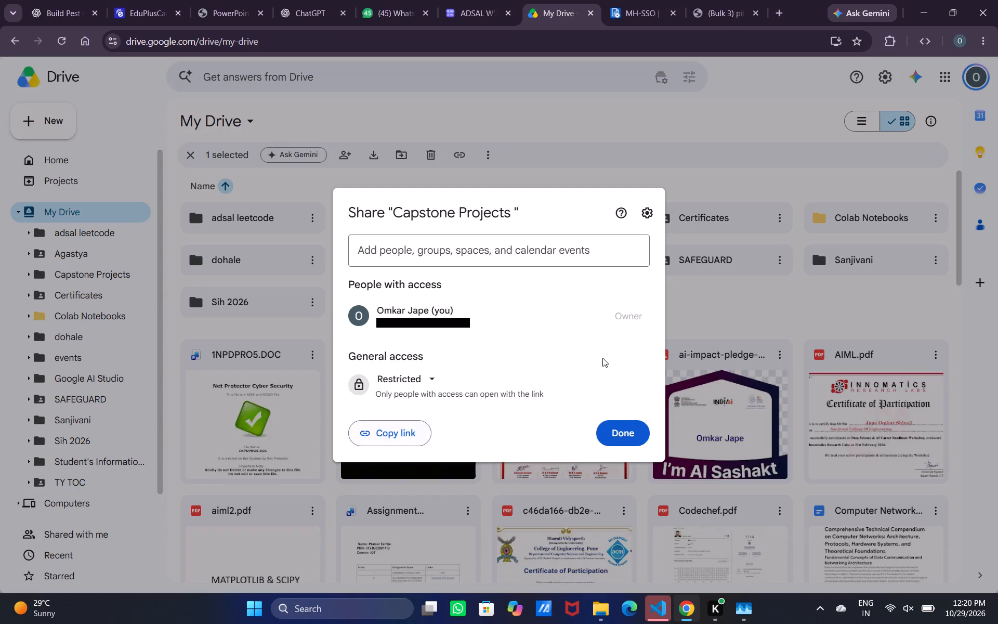
left_click(619, 433)
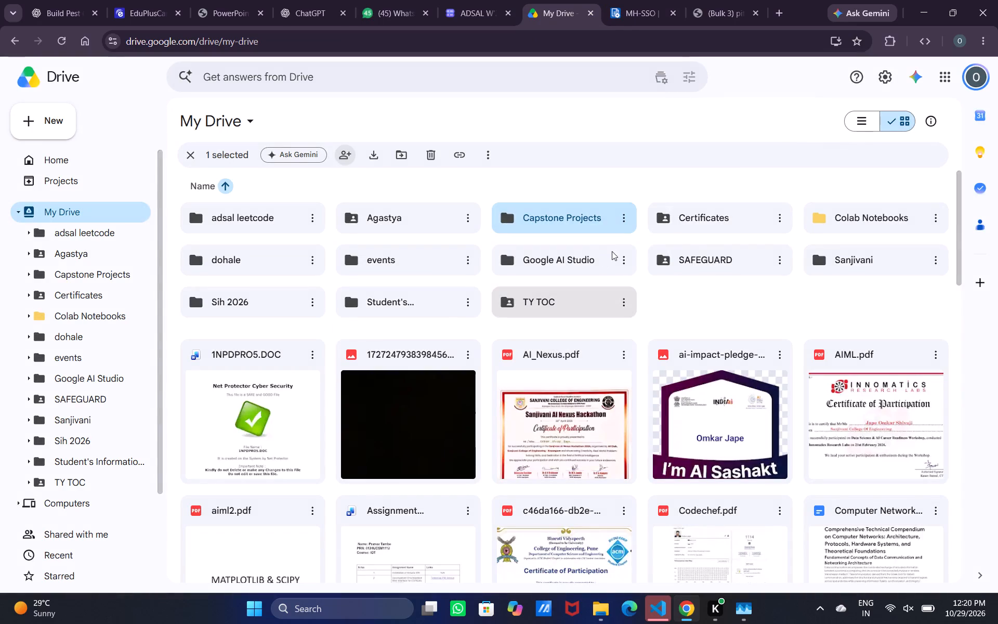
left_click(694, 323)
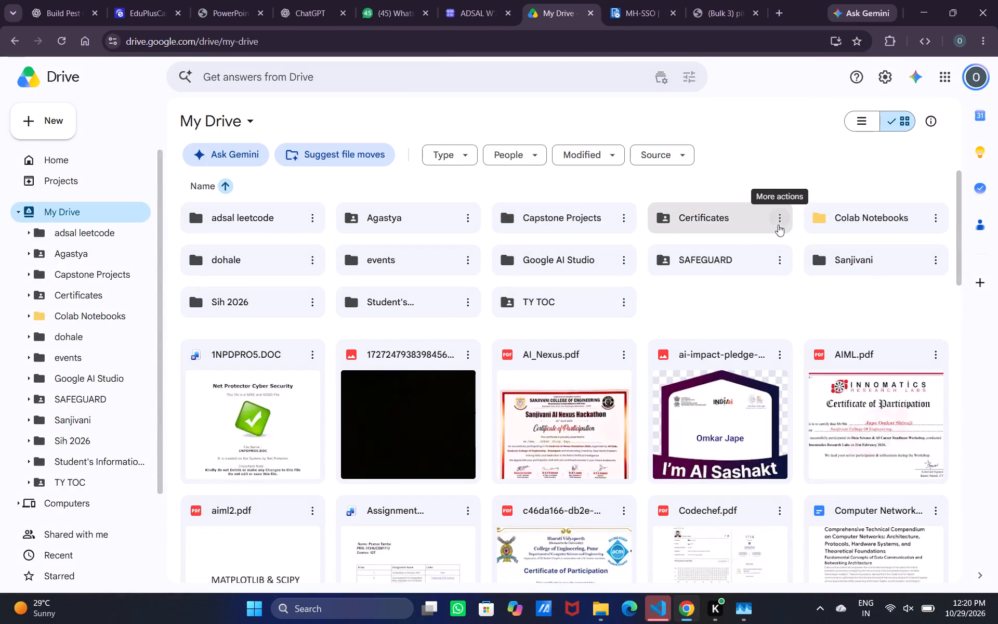
Copy the sharing link of the Certificates folder in My Drive into the survey's advanced certificates photo link answer.
left_click(706, 217)
double_click(706, 217)
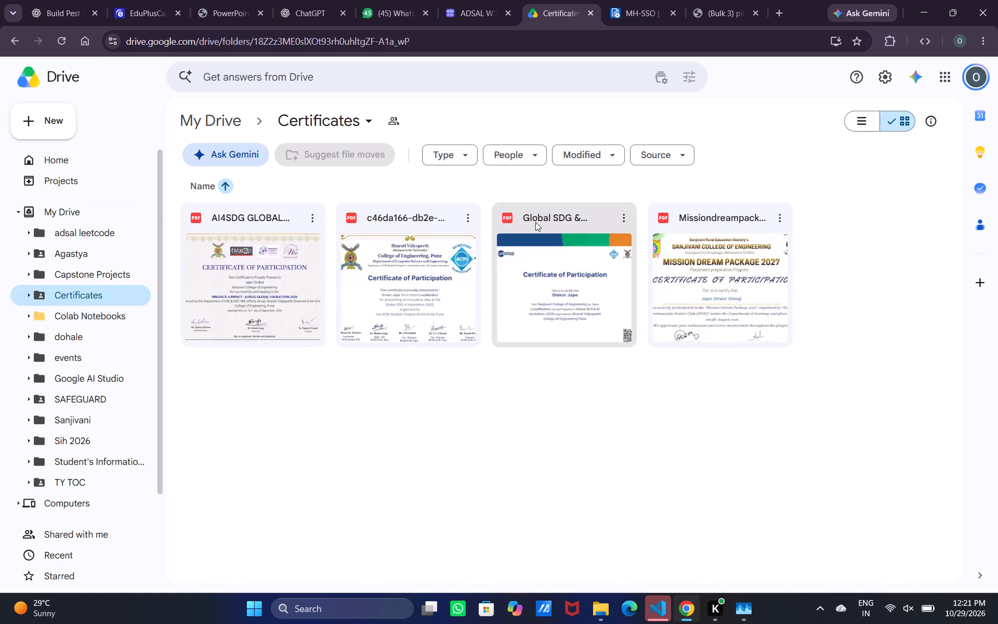
left_click(399, 124)
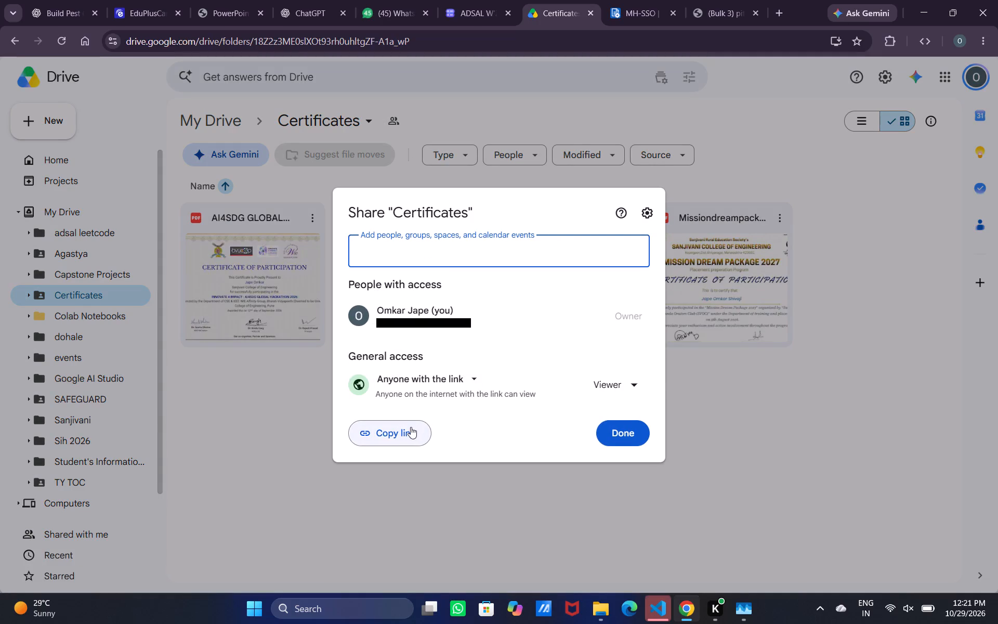
left_click(411, 427)
left_click(539, 95)
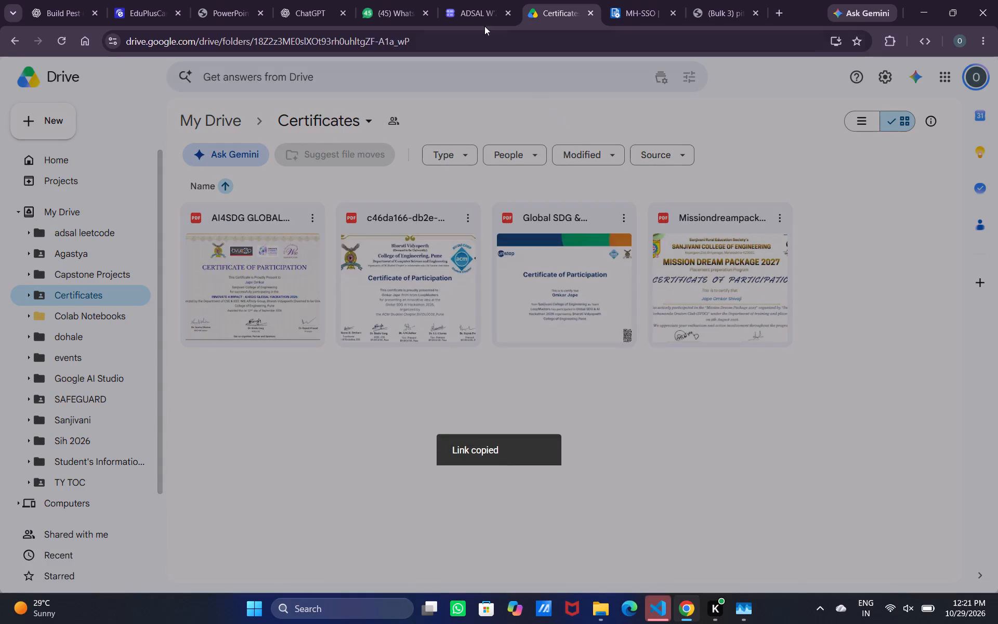
left_click(482, 16)
left_click(404, 294)
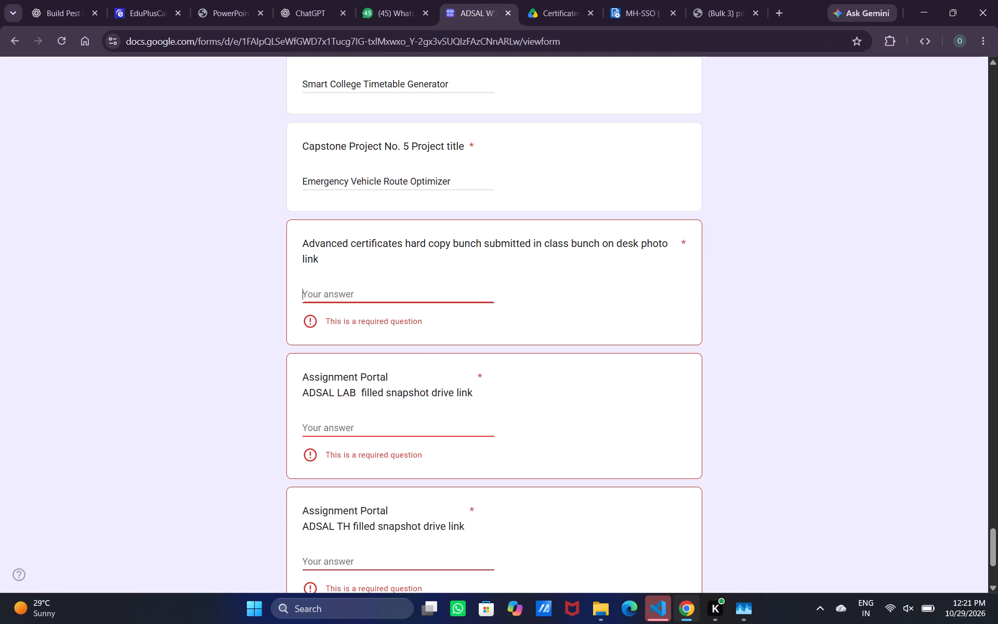
key("ctrl+v")
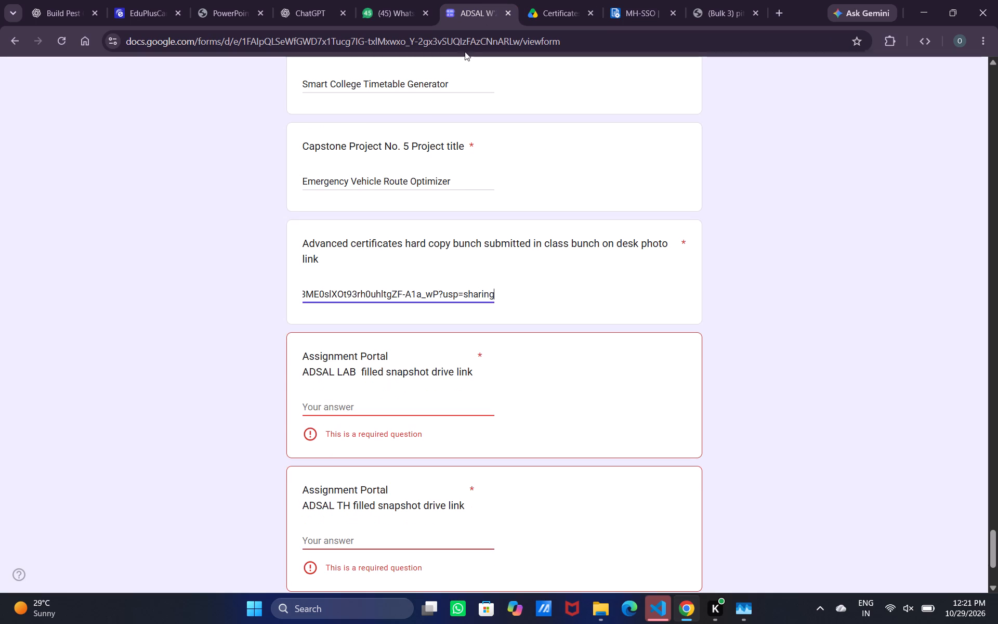
Create a new folder named asportal in My Drive for the survey's Assignment Portal snapshots.
left_click(382, 399)
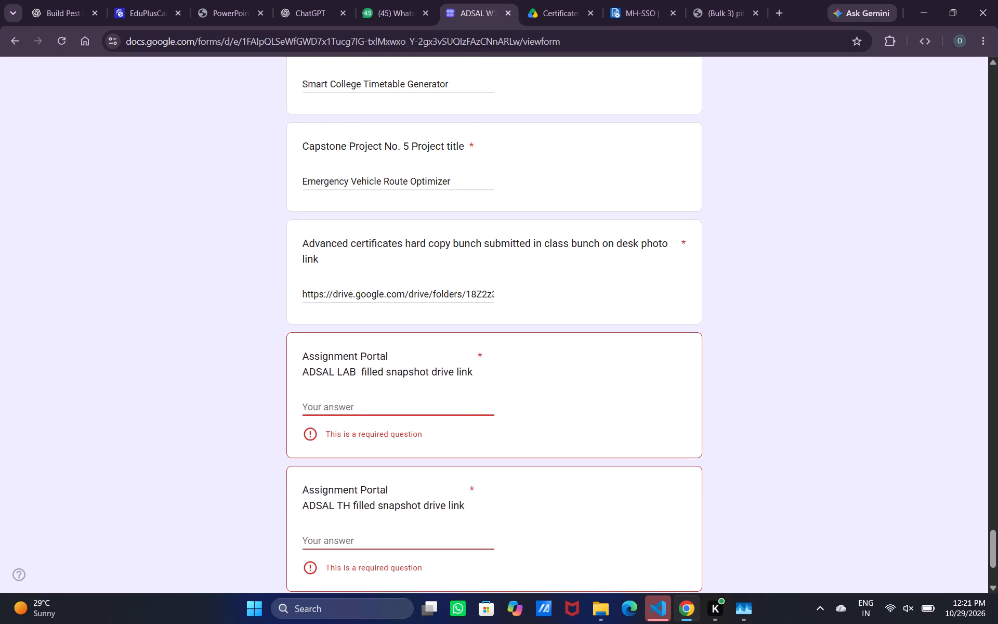
left_click(556, 8)
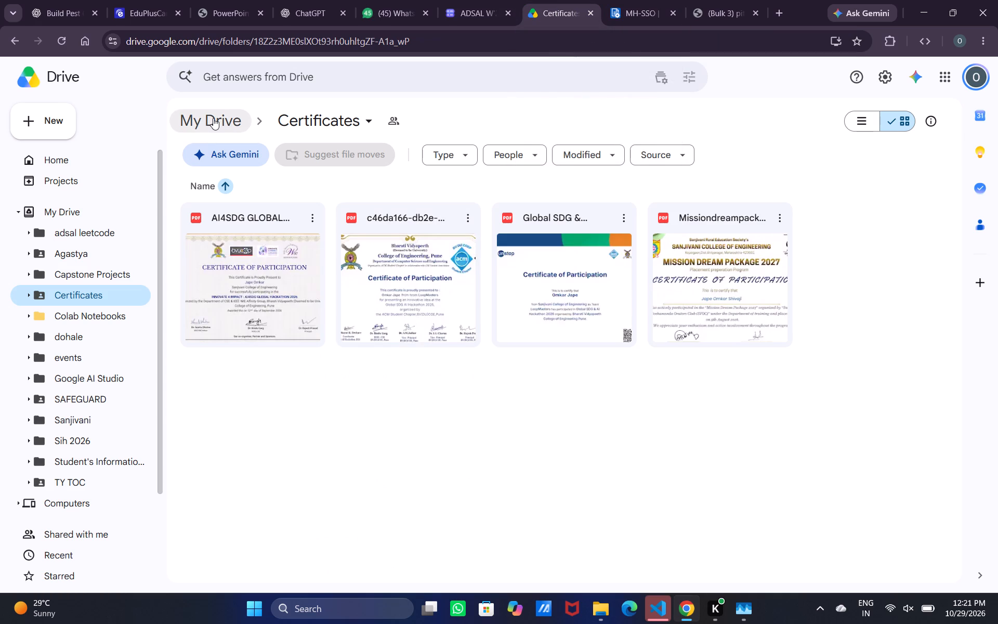
left_click(213, 118)
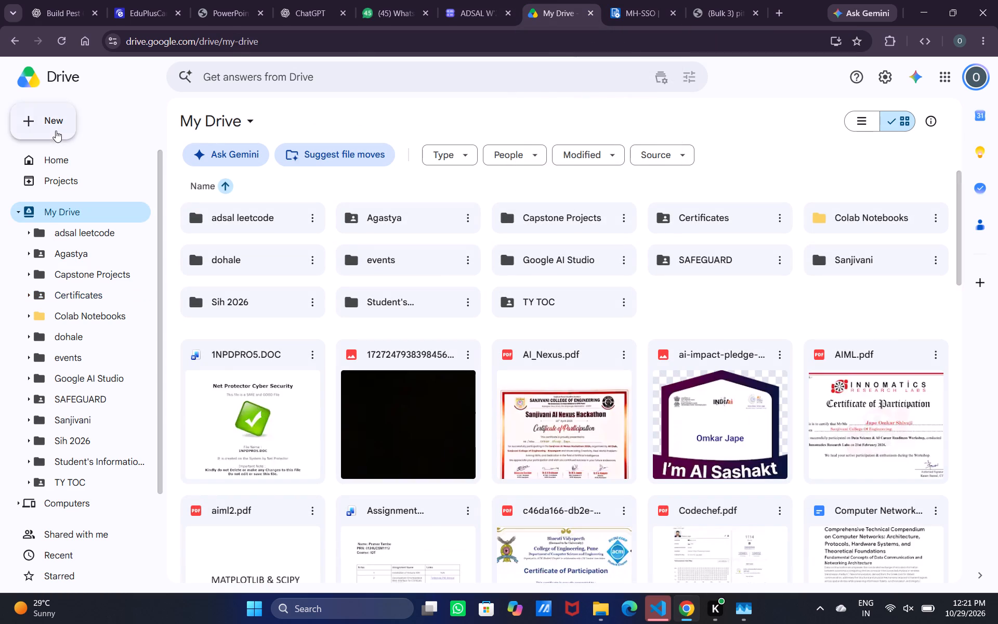
left_click(56, 131)
left_click(99, 122)
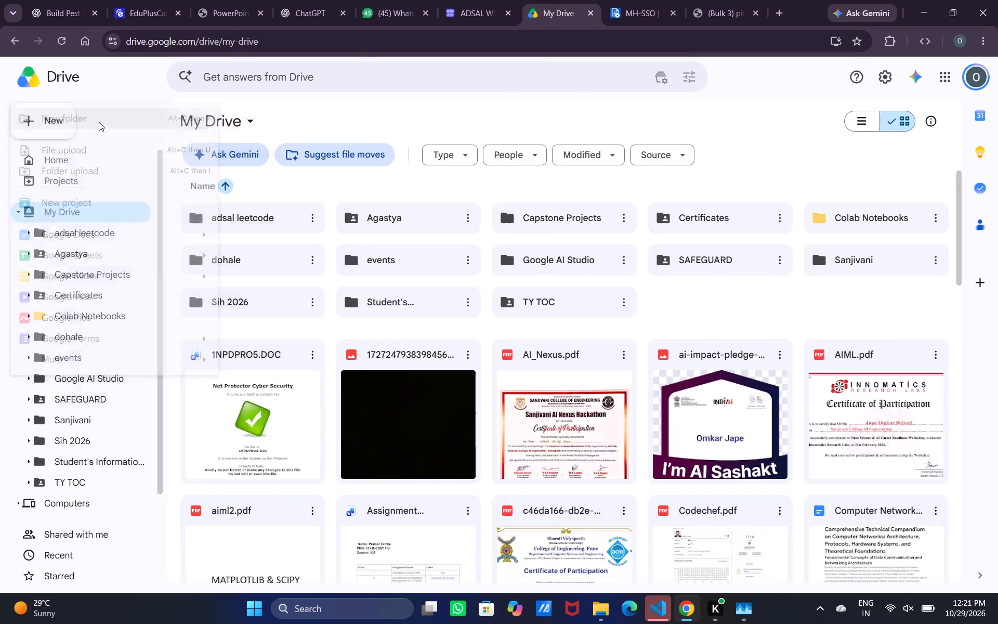
type("as")
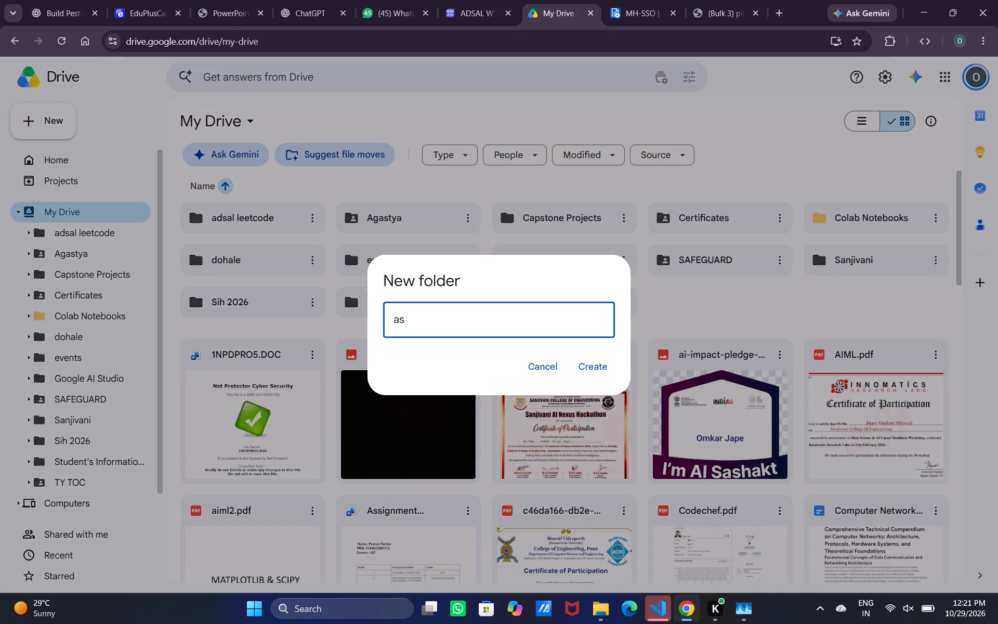
type("po")
type("rtsal")
key("BackSpace")
key("BackSpace")
key("BackSpace")
type("al")
key("Return")
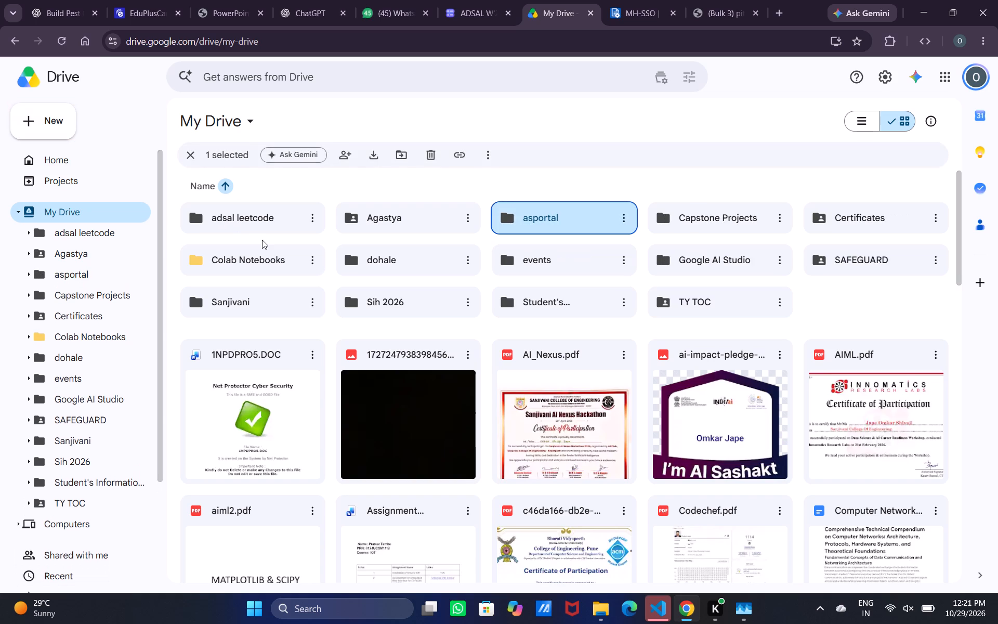
Copy the asportal folder's sharing link into both survey answers for the Assignment Portal ADSAL LAB and ADSAL TH snapshots.
left_click(337, 153)
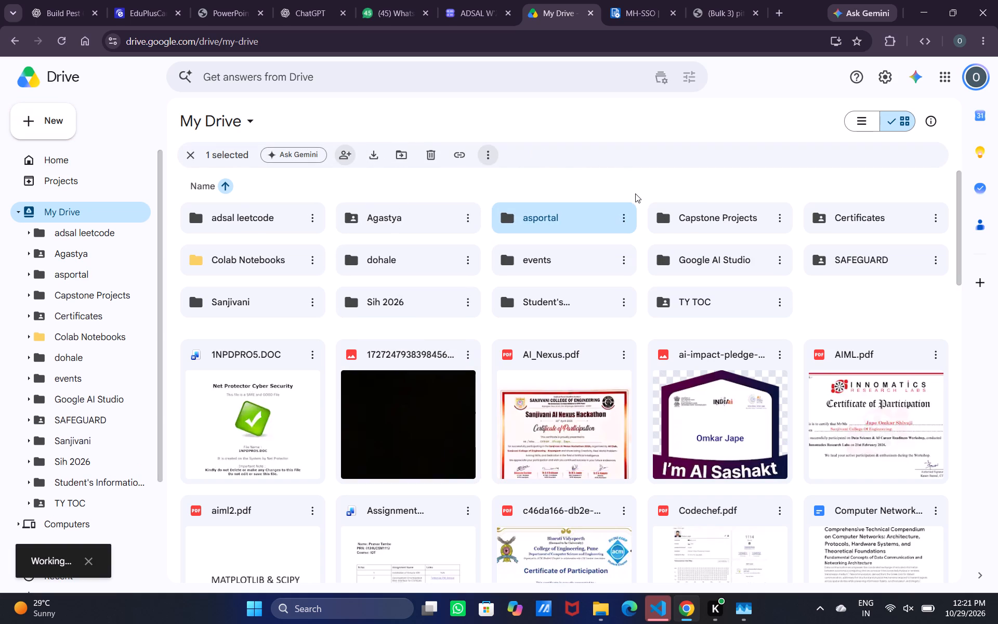
left_click(347, 158)
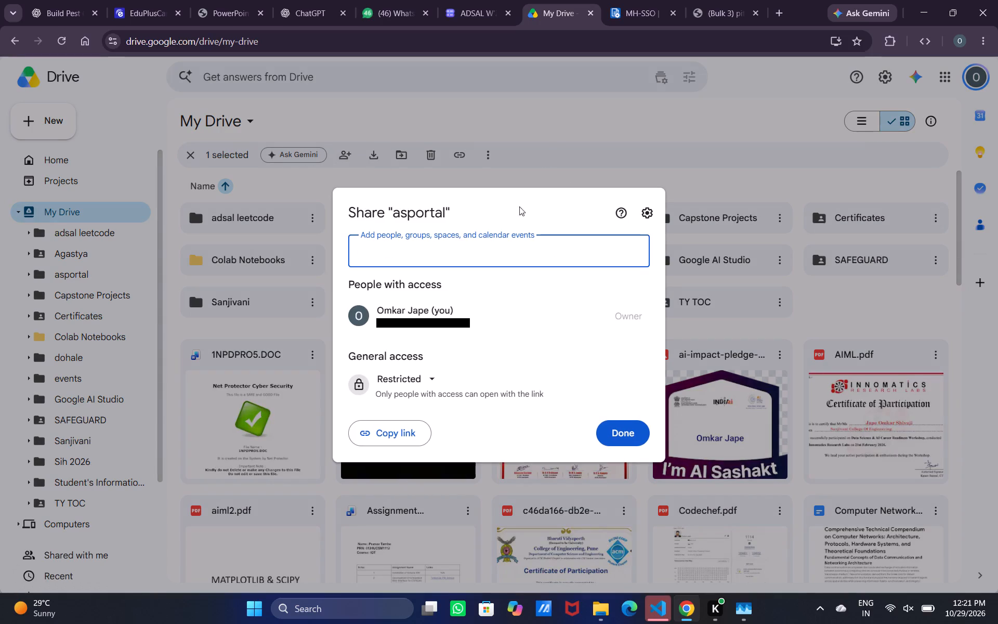
left_click(397, 441)
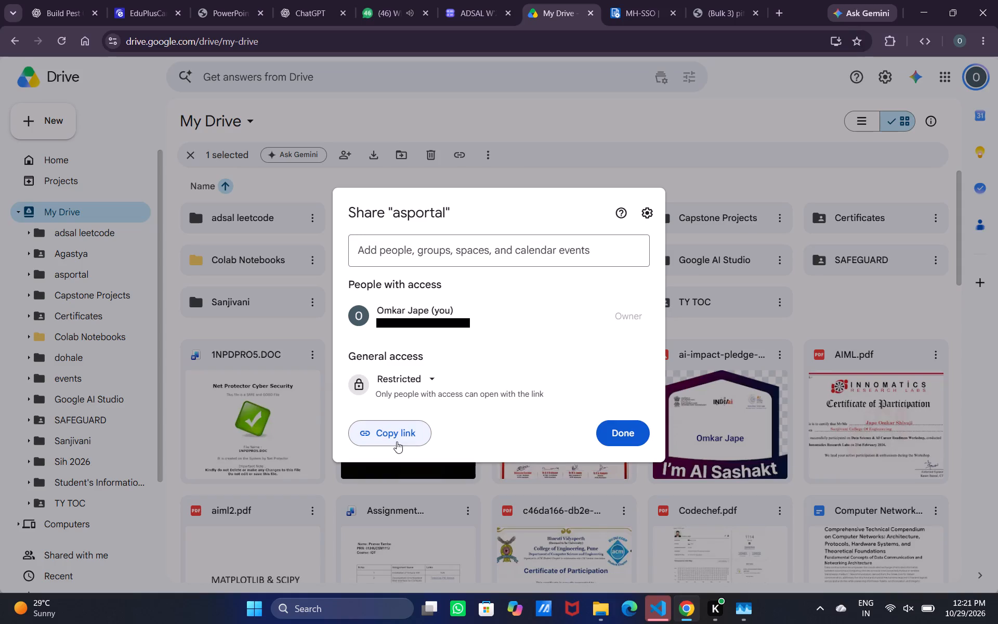
left_click(397, 441)
left_click(460, 5)
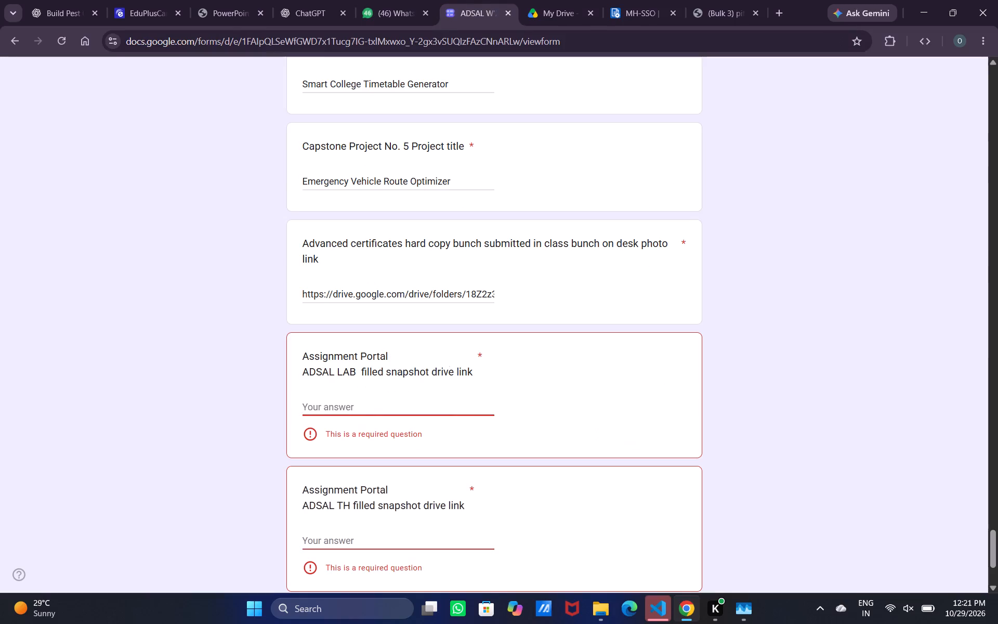
key("ctrl+v")
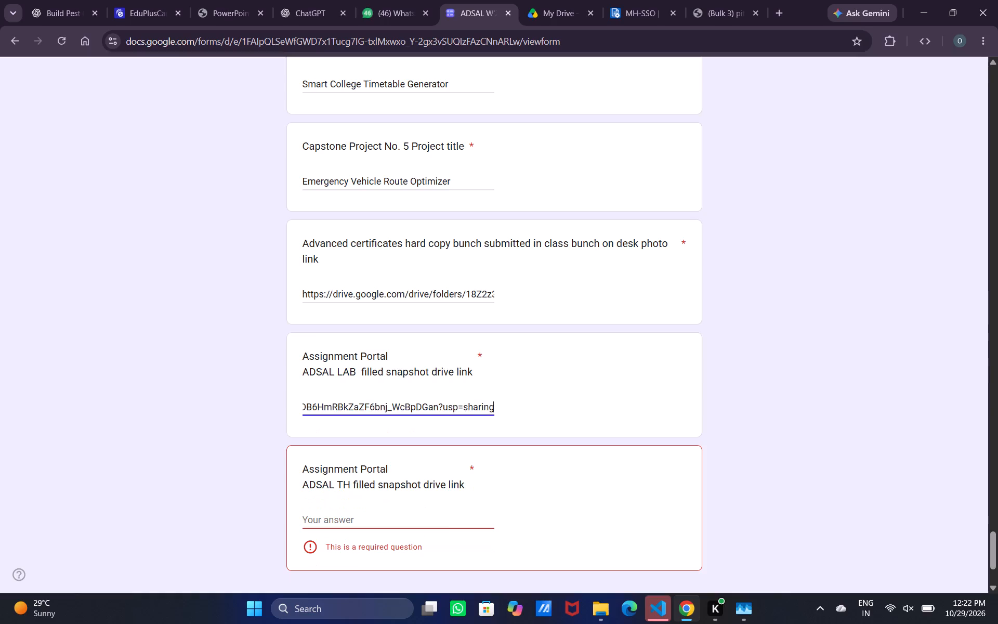
left_click(419, 516)
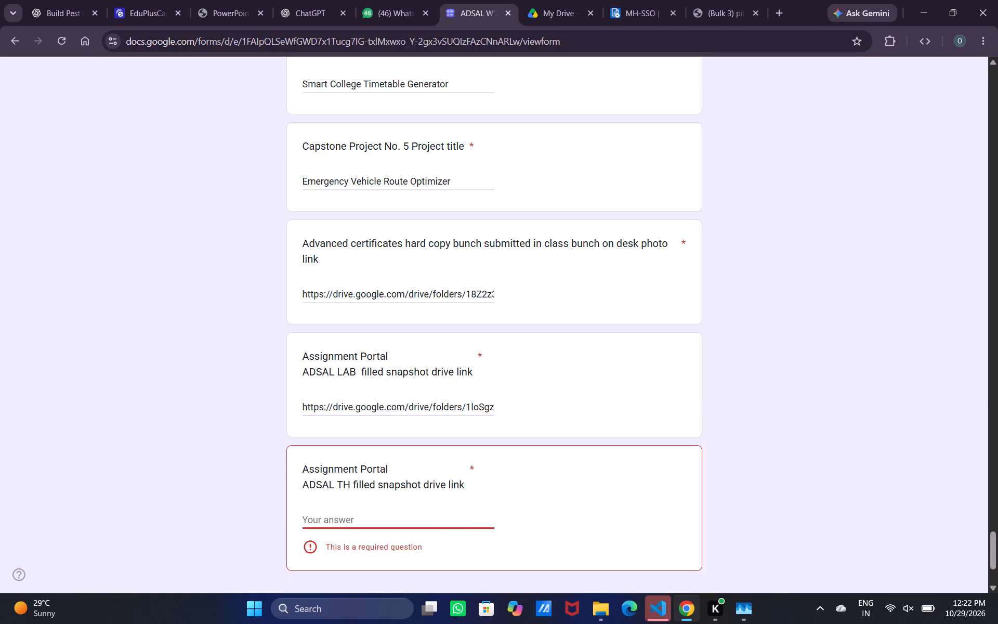
key("ctrl+v")
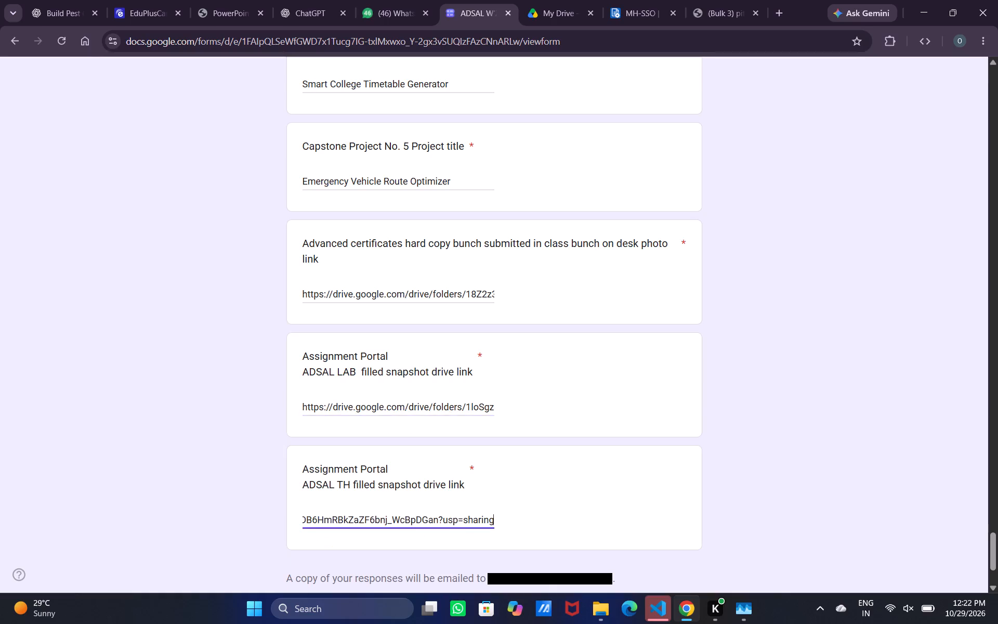
Review the survey answers from the Assignment Portal links back to the student details, and the rating and suggestion answers.
scroll(564, 511, "down", 1)
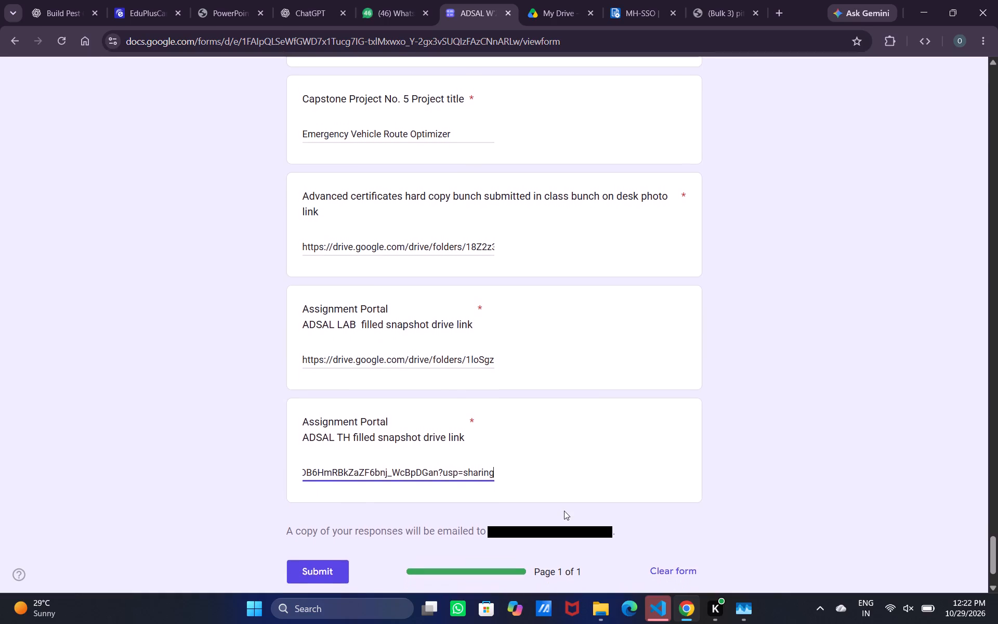
scroll(564, 511, "down", 1)
scroll(564, 511, "up", 4)
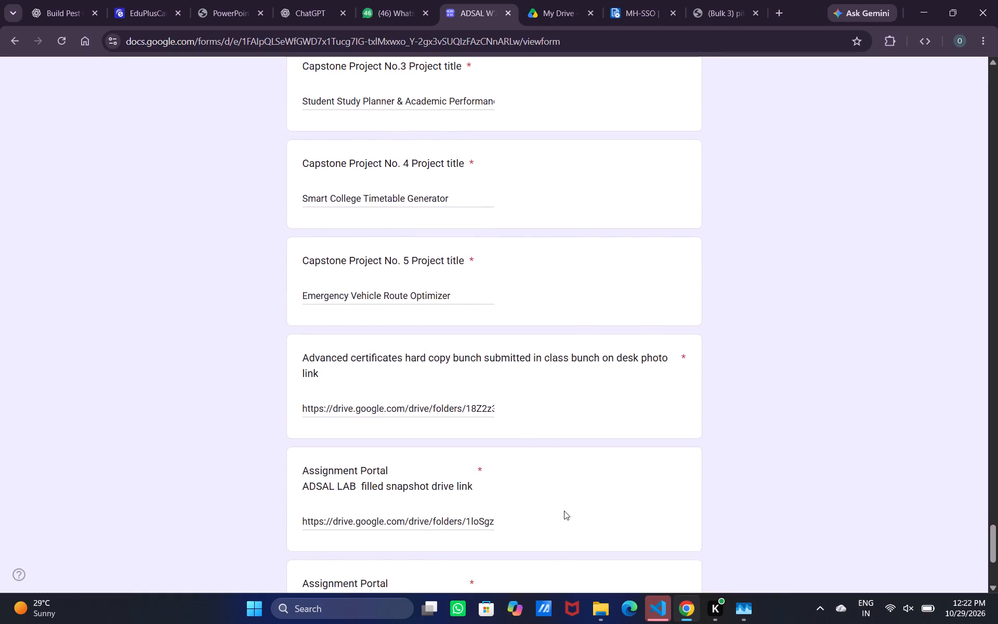
scroll(564, 511, "up", 7)
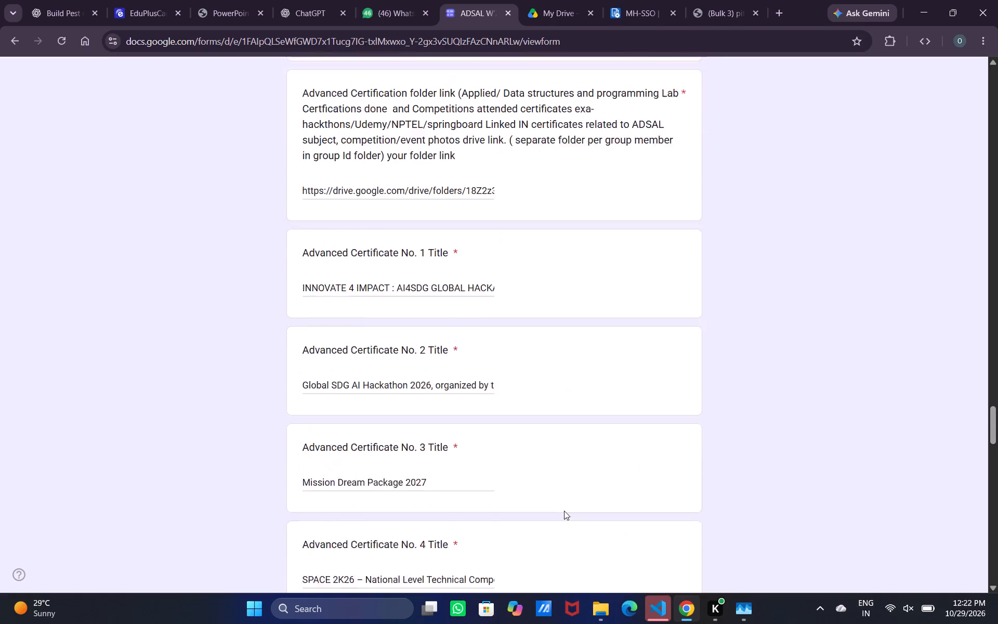
scroll(564, 511, "up", 5)
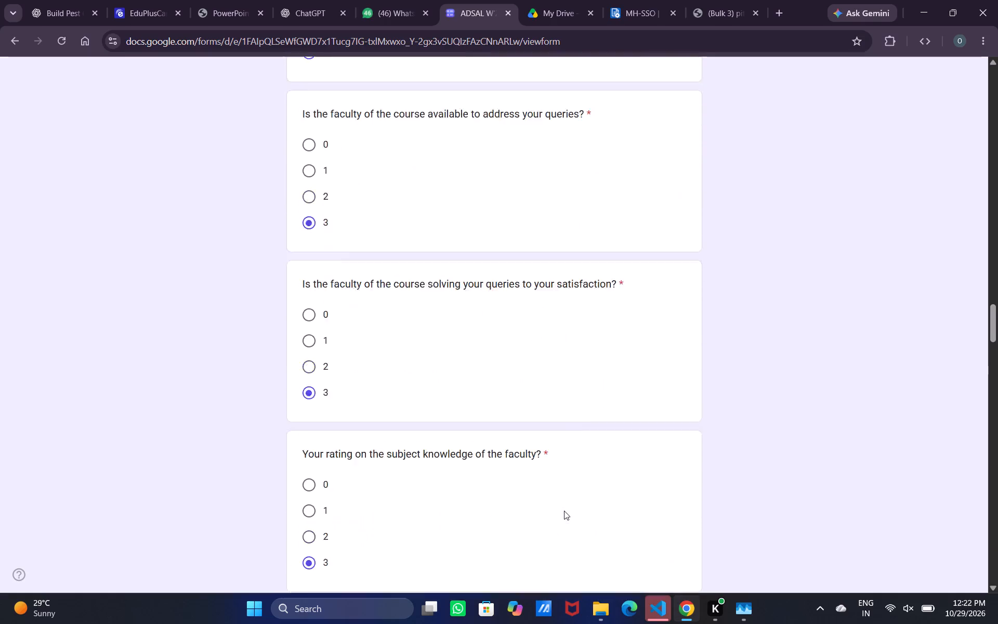
scroll(564, 511, "up", 4)
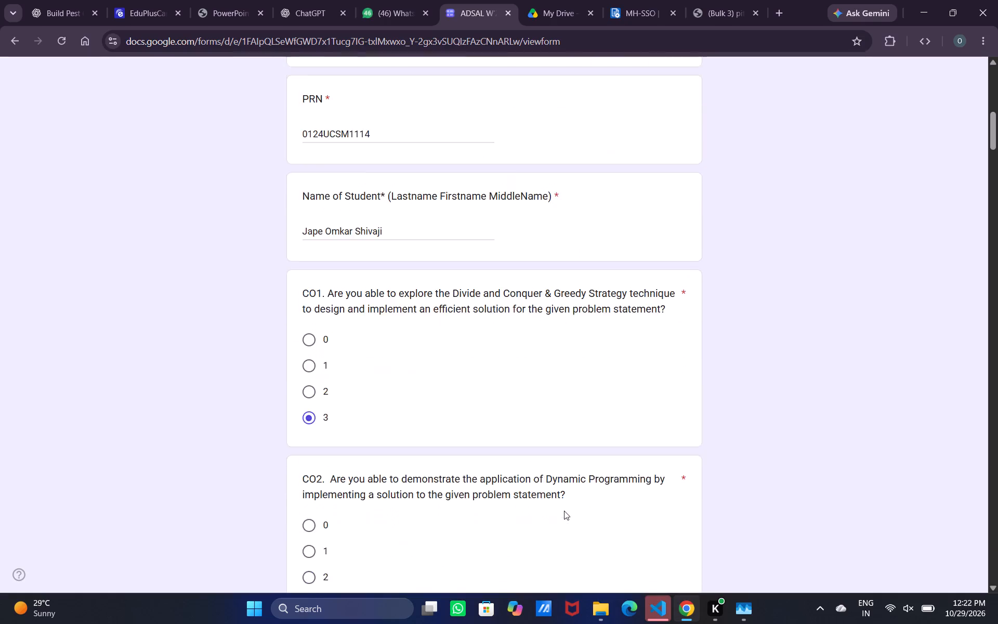
scroll(564, 511, "up", 2)
scroll(564, 511, "down", 4)
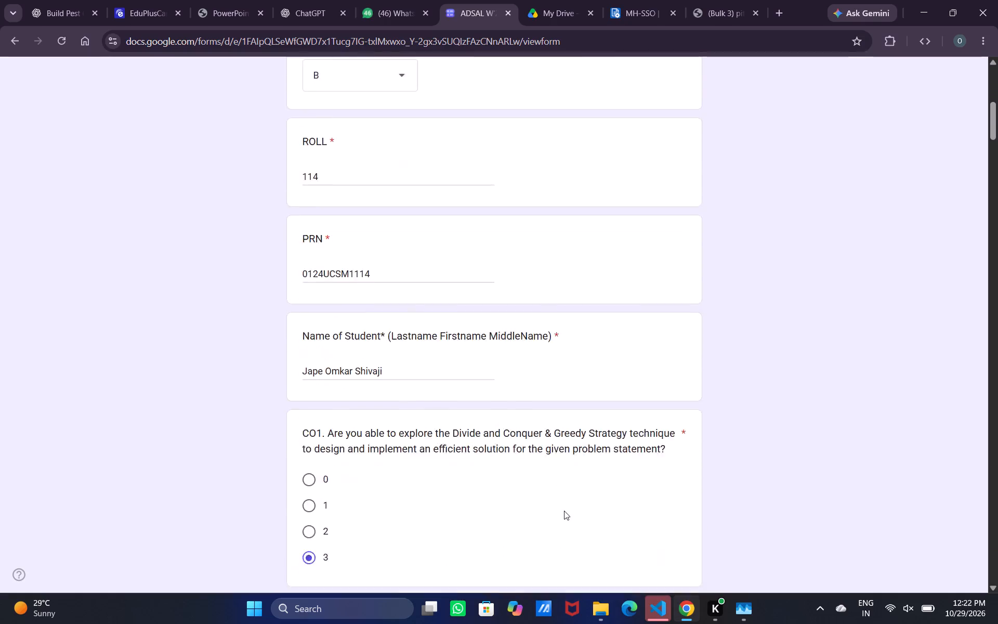
scroll(564, 511, "down", 8)
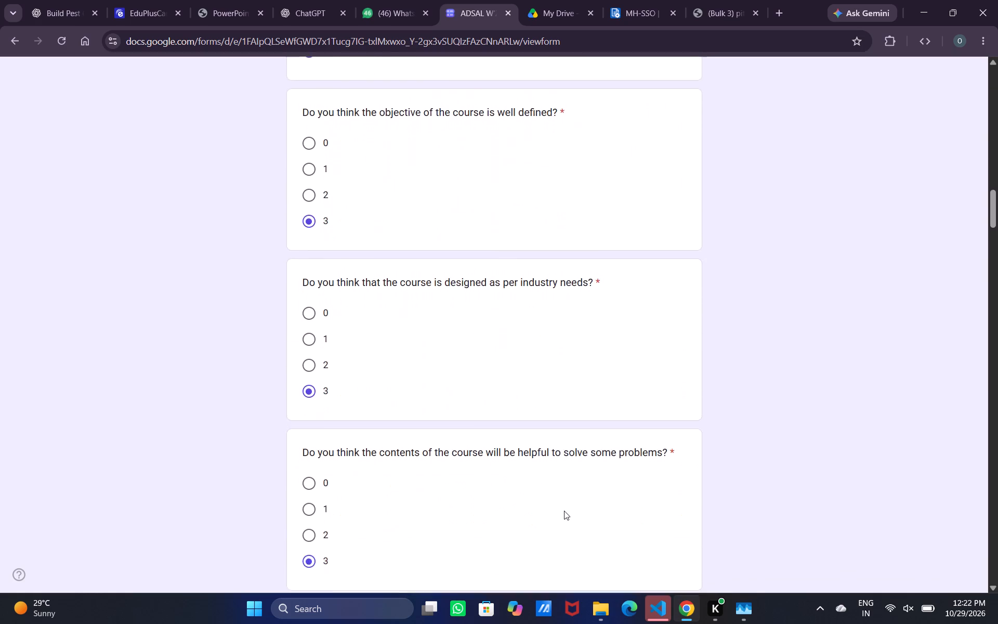
scroll(564, 511, "down", 7)
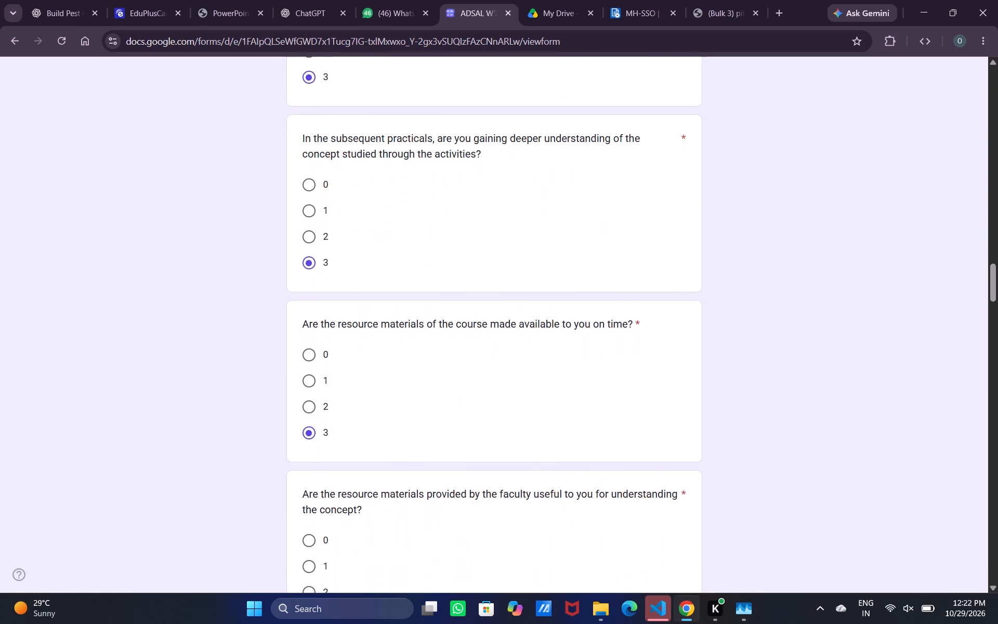
scroll(564, 511, "down", 6)
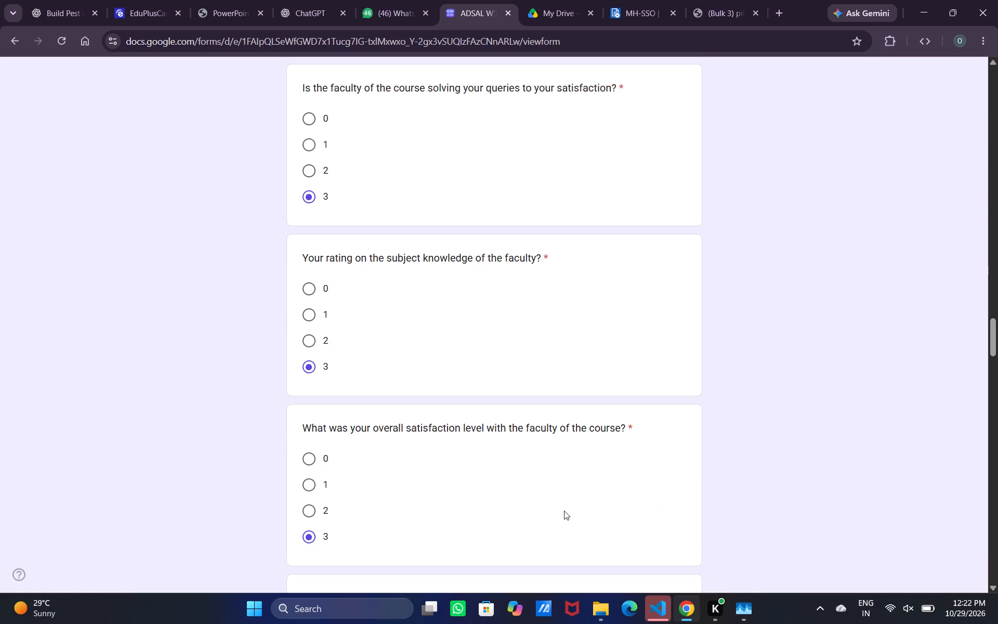
scroll(564, 511, "down", 8)
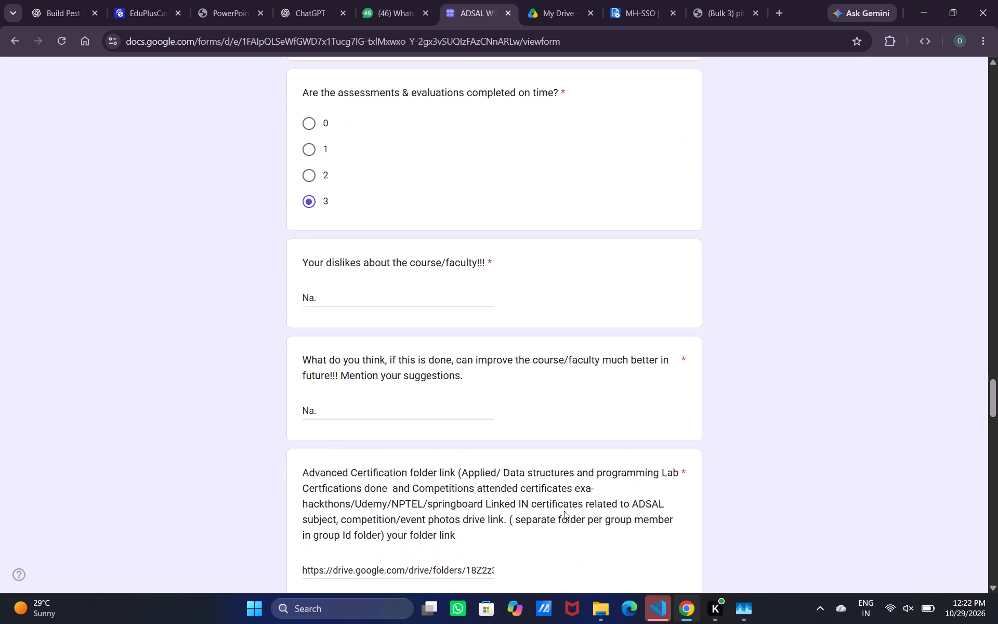
Examine the full Advanced Certification folder link answer through to the end of its URL.
scroll(564, 511, "down", 1)
left_click(479, 344)
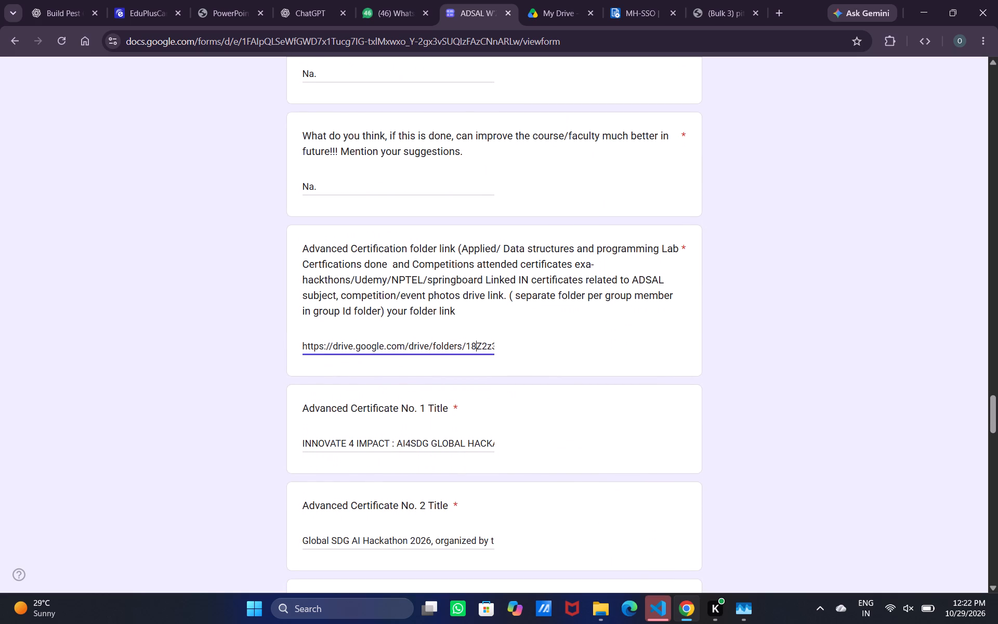
key("Right")
key("Right")
key("Right")
key("Right")
key("Right")
key("Right")
key("Right")
key("Right")
key("Right")
key("Right")
key("Right")
key("Right")
key("Right")
key("Right")
key("Right")
key("Right")
key("Right")
key("Right")
key("Right")
key("Right")
key("Right")
key("Right")
key("Right")
key("Right")
key("Right")
key("Right")
key("Right")
key("Right")
key("Right")
key("Right")
key("Right")
key("Right")
key("Right")
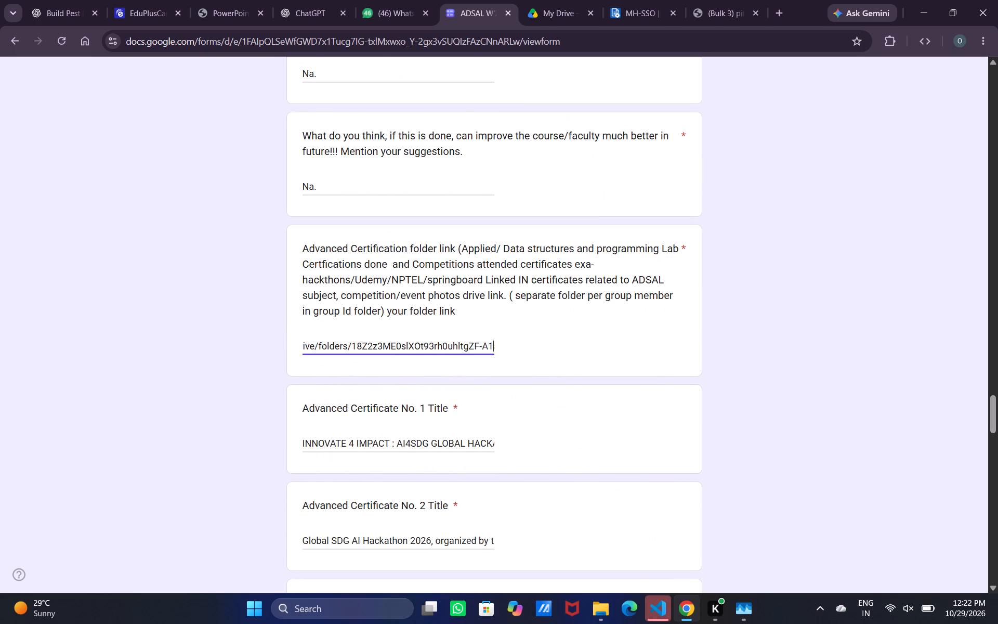
key("Right")
key("Right")
key("Right")
key("Right")
key("Right")
key("Right")
key("Right")
key("Right")
key("Right")
key("Right")
key("Right")
key("Right")
key("Right")
key("Right")
key("Right")
key("Right")
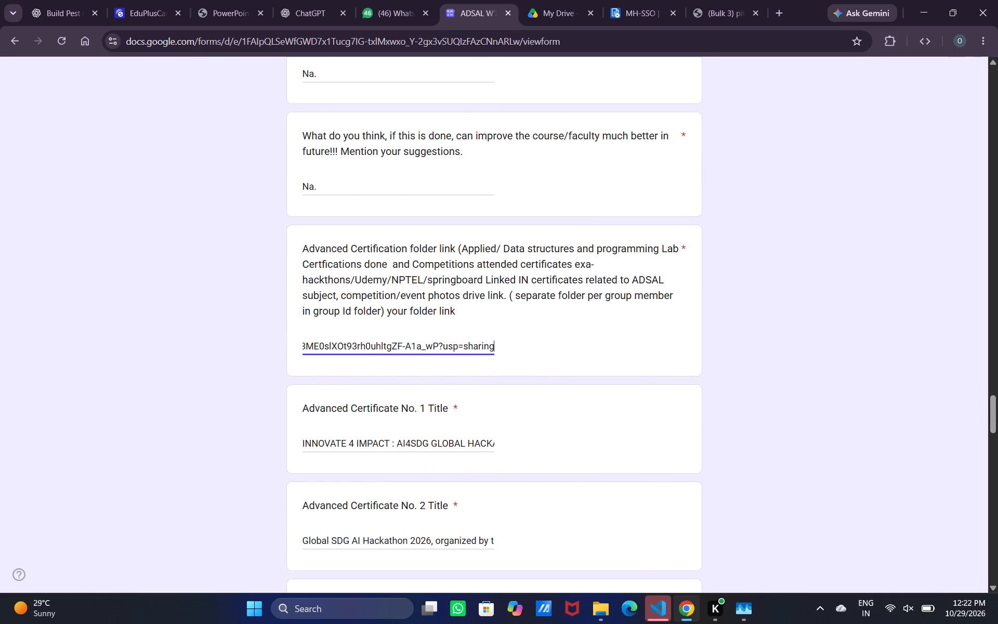
Review the certificate and Leetcode answers, and examine the full URL in the Capstone Projects folder link answer.
scroll(494, 387, "down", 2)
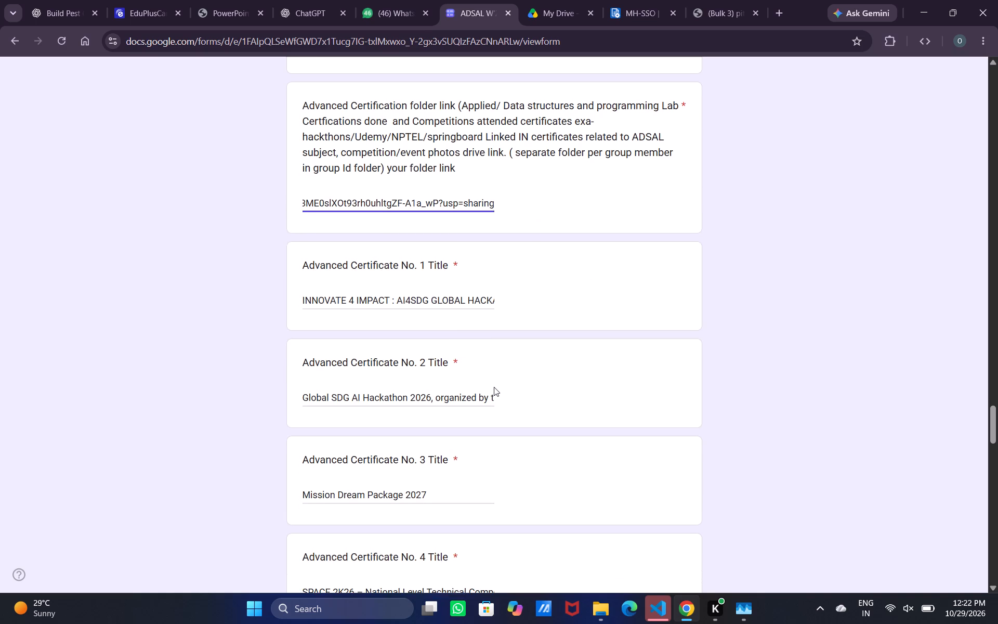
scroll(494, 387, "down", 4)
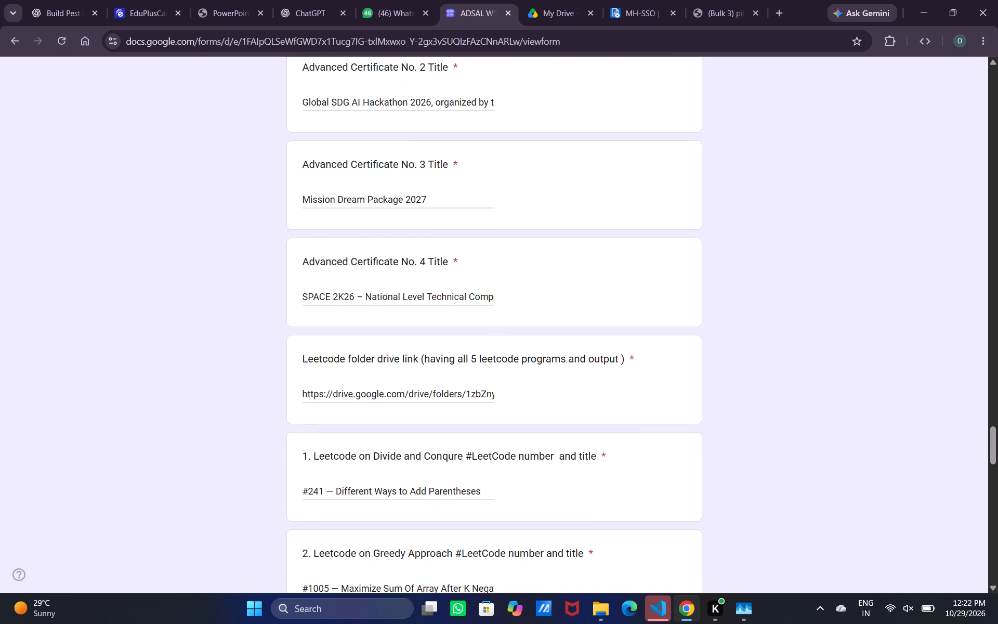
scroll(438, 497, "down", 3)
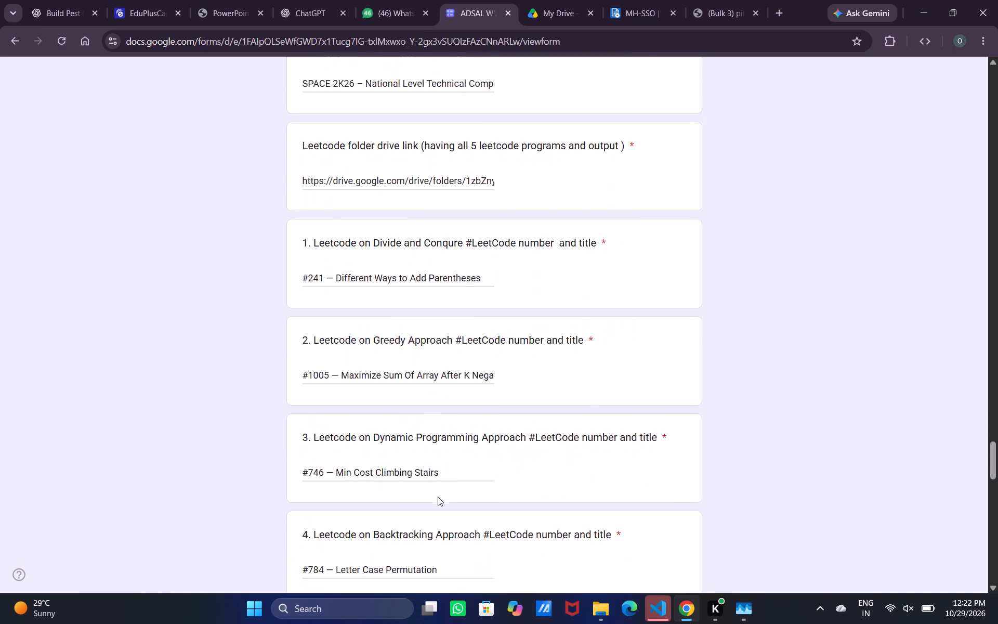
scroll(438, 497, "down", 6)
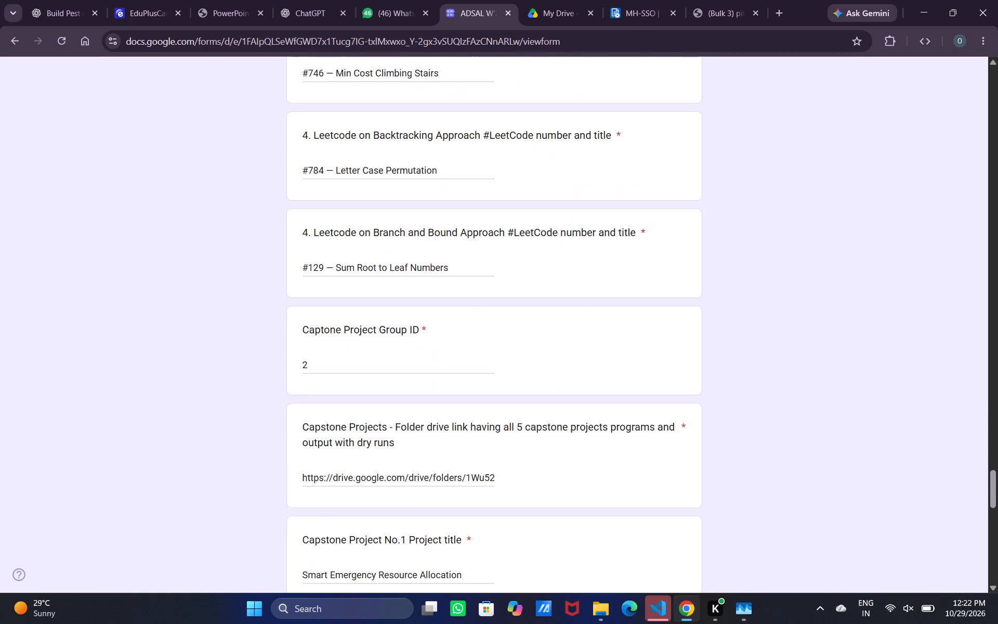
scroll(438, 497, "down", 1)
left_click(461, 371)
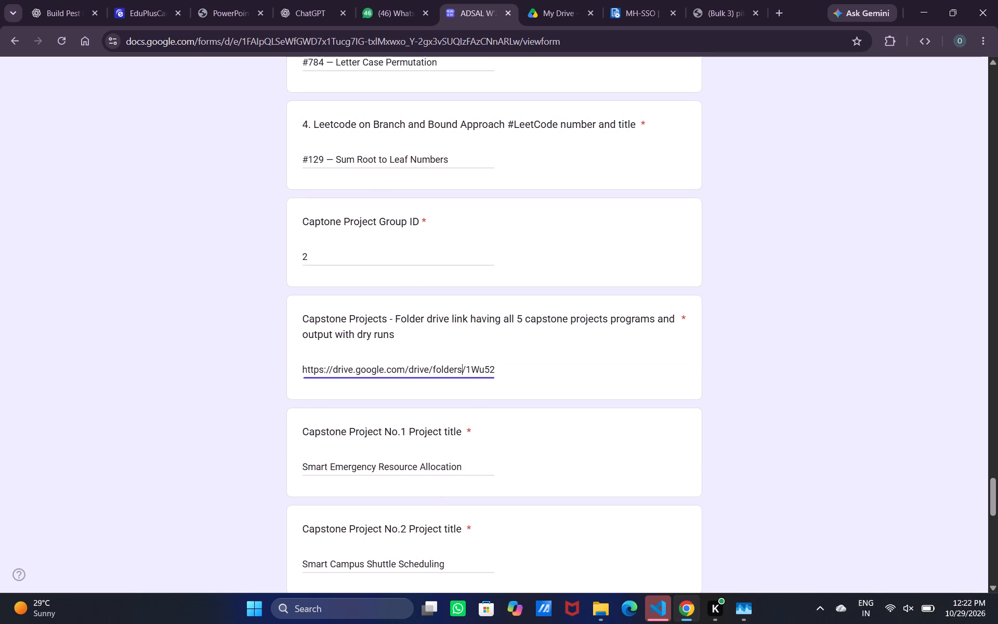
key("Right")
key("Right")
key("Right")
key("Right")
key("Right")
key("Right")
key("Right")
key("Right")
key("Right")
key("Right")
key("Right")
key("Right")
key("Right")
key("Right")
key("Right")
key("Right")
key("Right")
key("Right")
key("Right")
key("Right")
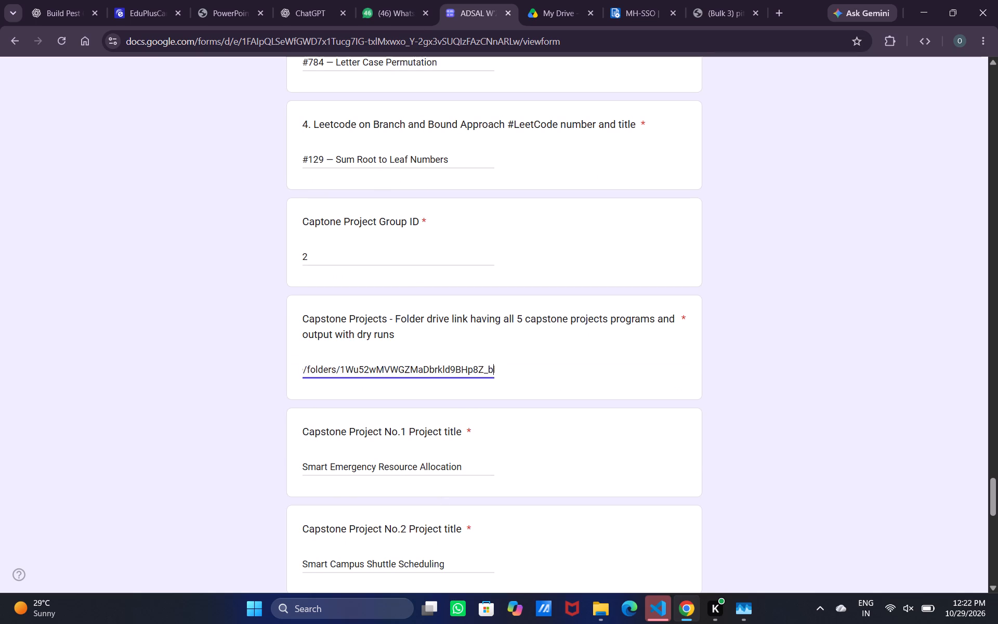
Go back to the Advanced Certification folder link answer and check its URL again through to the end.
scroll(461, 371, "up", 3)
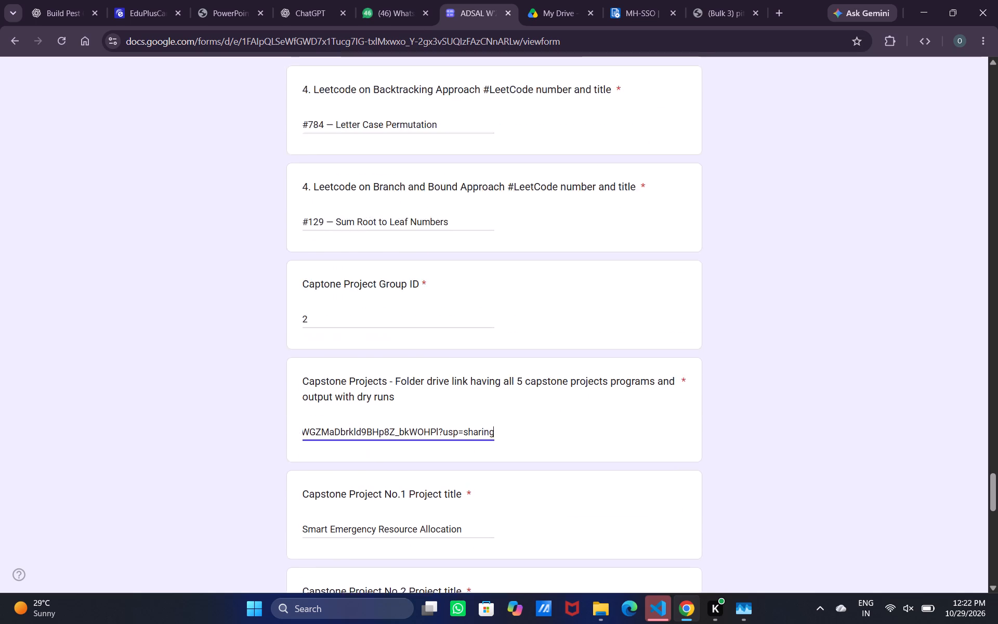
scroll(461, 371, "up", 6)
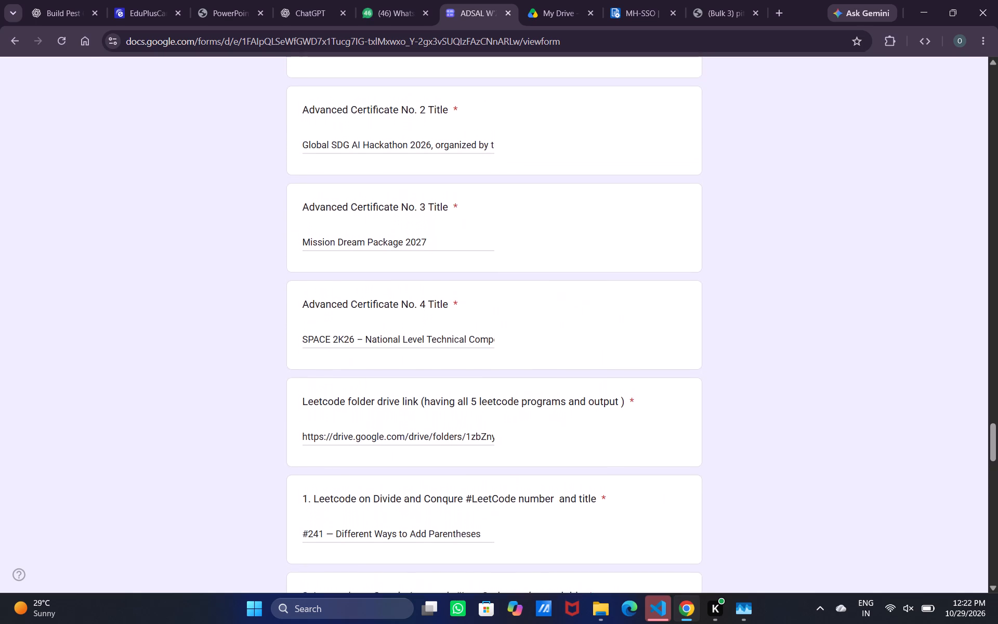
scroll(461, 371, "up", 4)
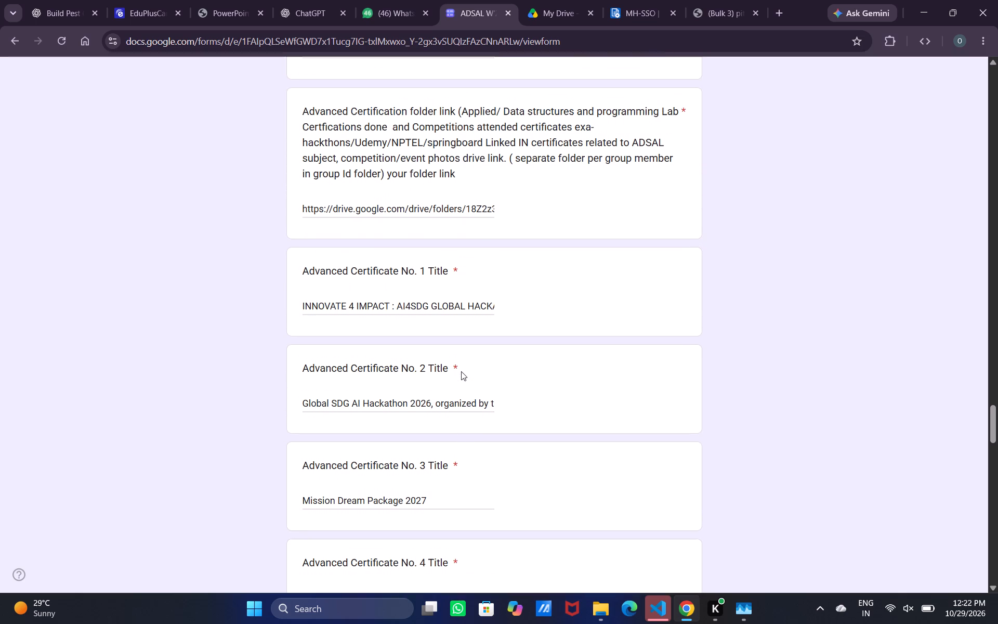
left_click(456, 215)
key("Right")
key("Right")
key("Right")
key("Right")
key("Right")
key("Right")
key("Right")
key("Right")
key("Right")
key("Right")
key("Right")
key("Right")
key("Right")
key("Right")
key("Right")
key("Right")
key("Right")
key("Right")
key("Right")
key("Right")
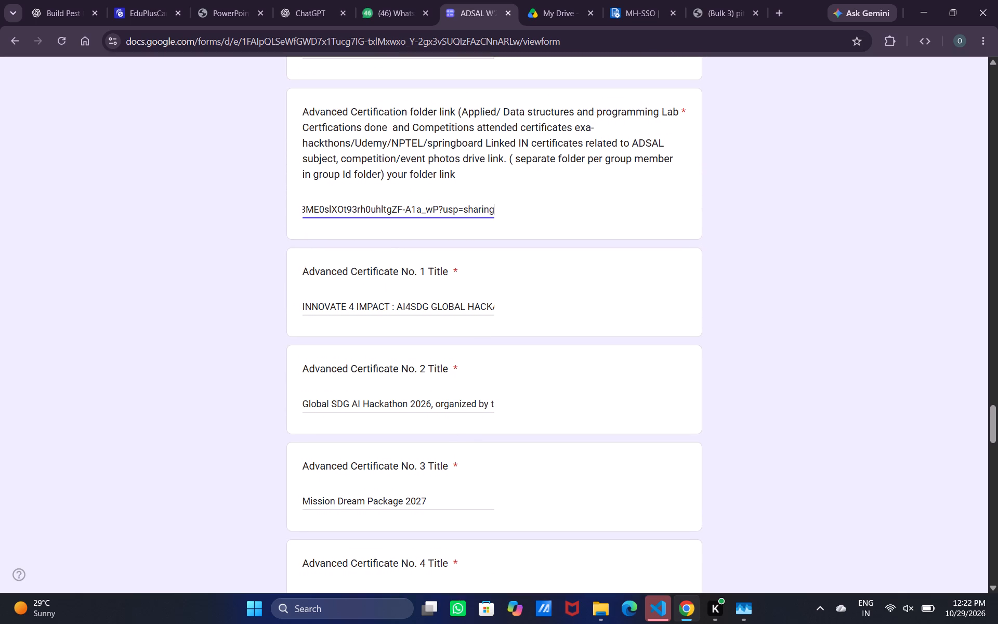
Examine the full URL in the Advanced certificates hard copy photo link answer through to its end.
scroll(456, 215, "down", 8)
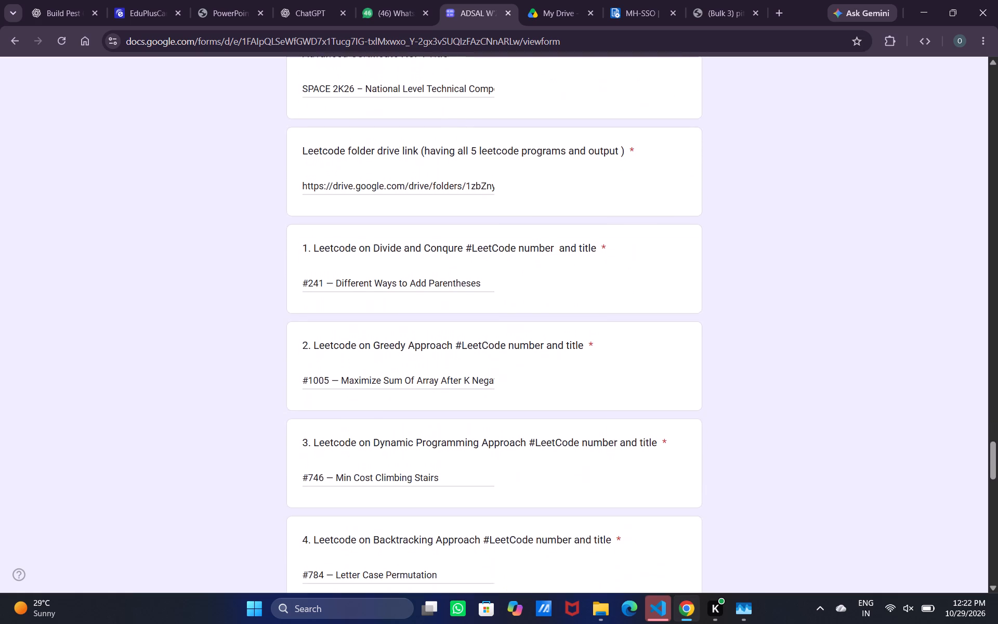
scroll(456, 215, "down", 4)
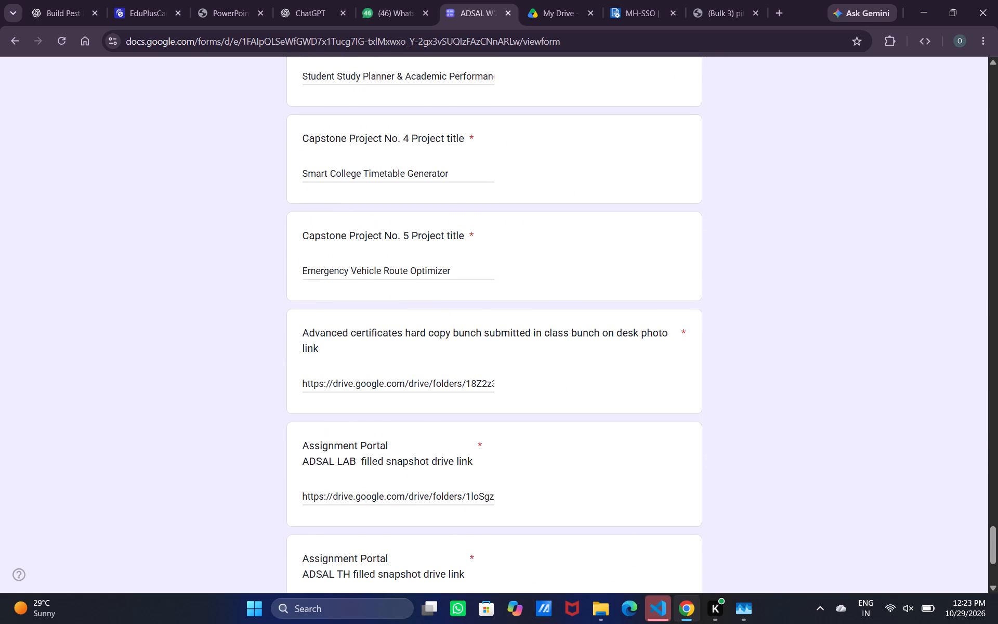
left_click(407, 394)
left_click(414, 378)
key("Right")
key("Right")
key("Right")
key("Right")
key("Right")
key("Right")
key("Right")
key("Right")
key("Right")
key("Right")
key("Right")
key("Right")
key("Right")
key("Right")
key("Right")
key("Right")
key("Right")
key("Right")
key("Right")
key("Right")
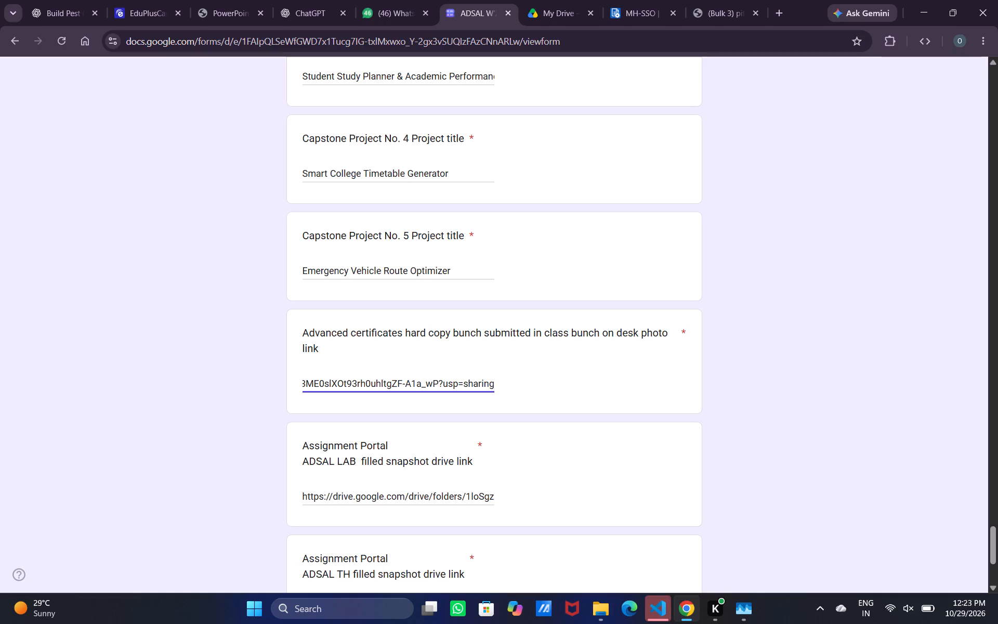
Examine the full URL in the Assignment Portal ADSAL LAB snapshot drive link answer.
left_click(444, 495)
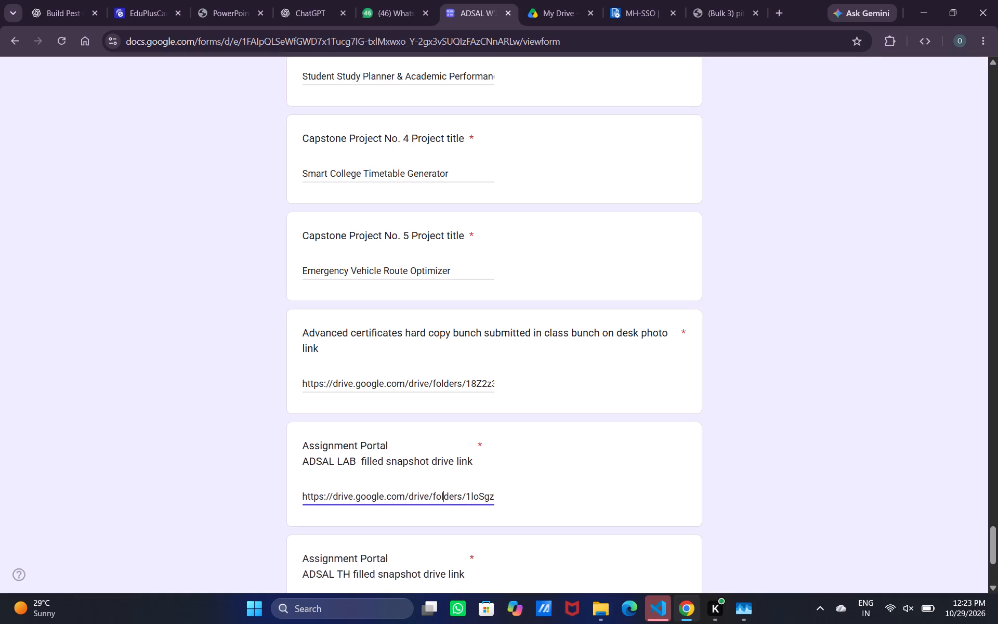
key("Right")
key("Right")
key("Right")
key("Right")
key("Right")
key("Right")
key("Right")
key("Right")
key("Right")
key("Right")
key("Right")
key("Right")
key("Right")
key("Right")
key("Right")
key("Right")
key("Right")
key("Right")
key("Right")
key("Right")
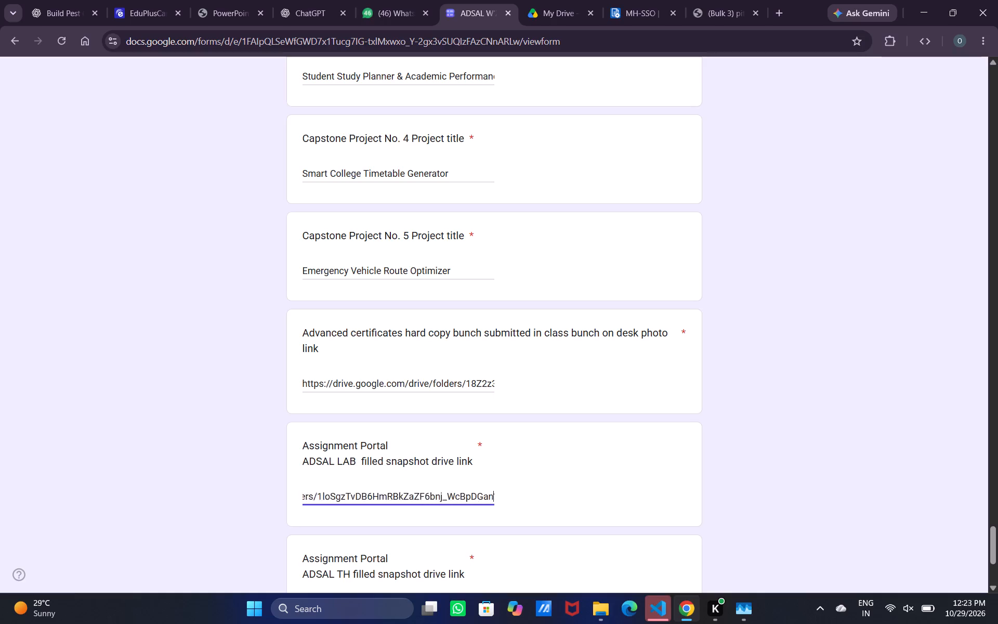
Review the Capstone Project titles and the last drive link answers down to the end of the form.
scroll(444, 495, "down", 2)
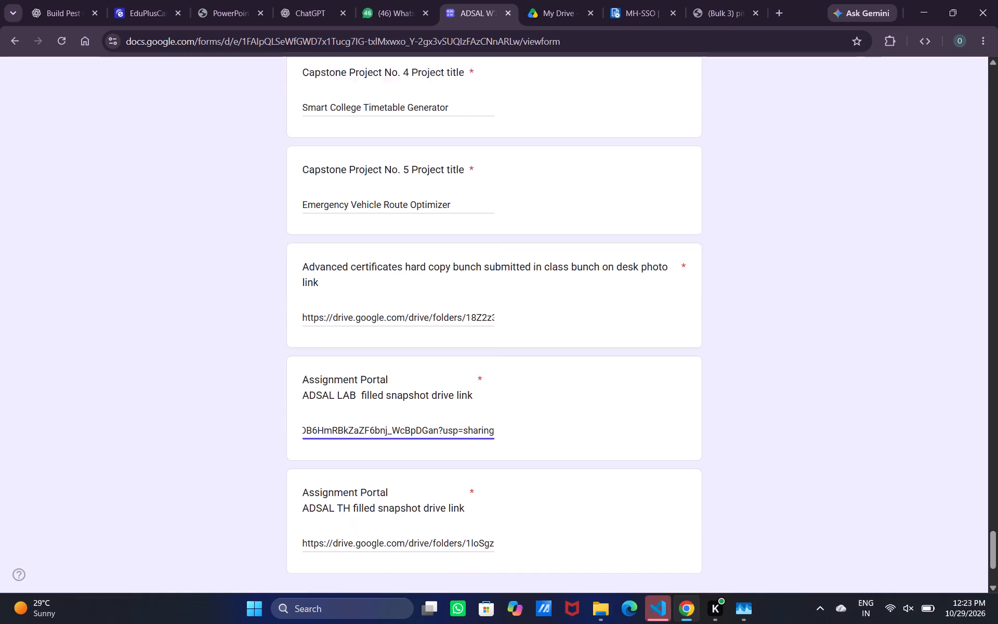
scroll(444, 495, "down", 1)
left_click(600, 323)
scroll(600, 323, "up", 4)
scroll(600, 323, "down", 1)
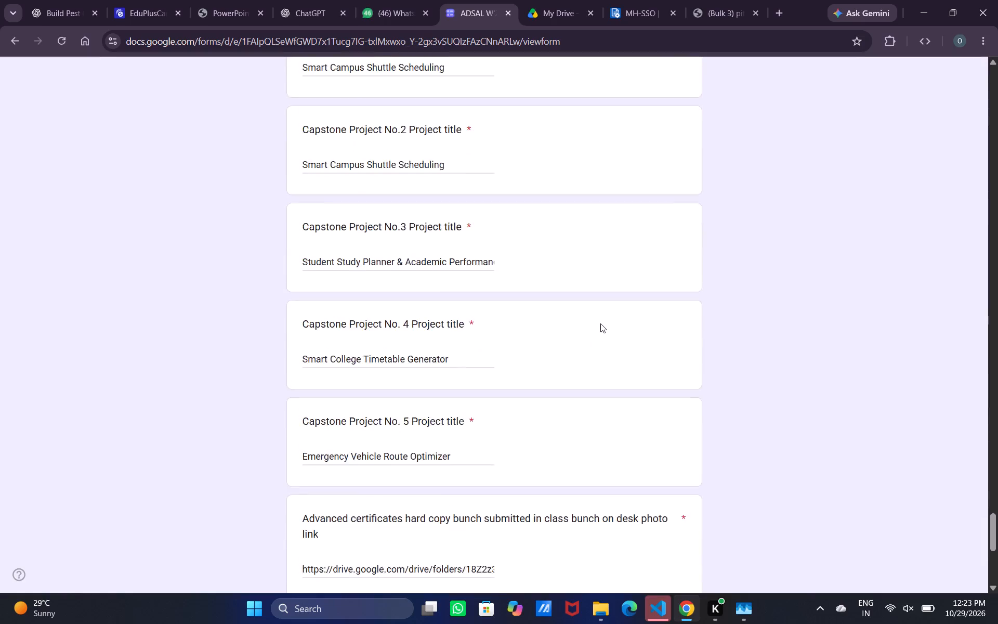
scroll(600, 323, "down", 2)
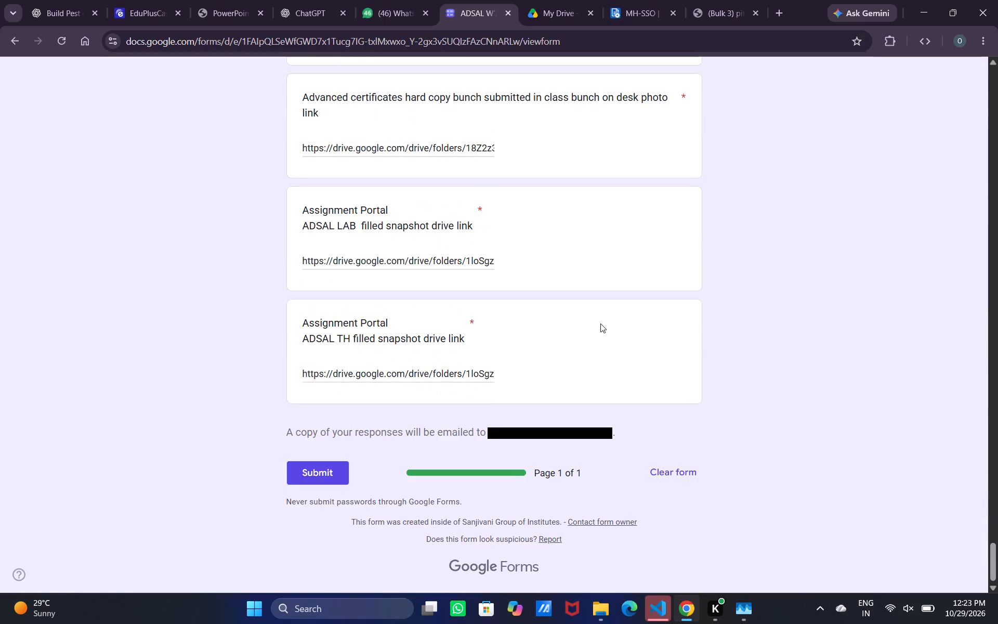
scroll(600, 323, "up", 3)
scroll(600, 323, "down", 1)
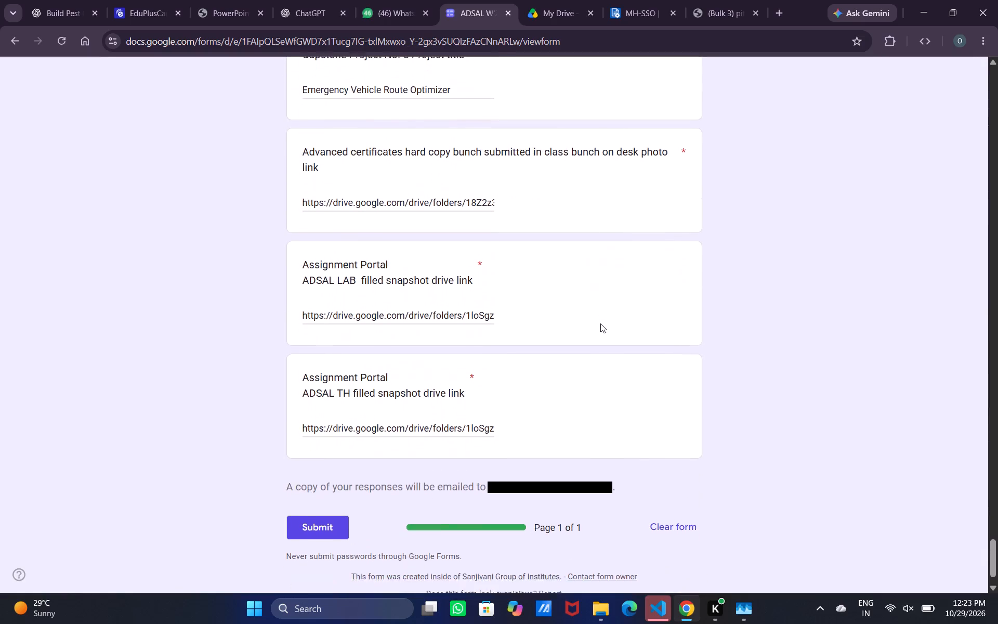
scroll(600, 323, "down", 1)
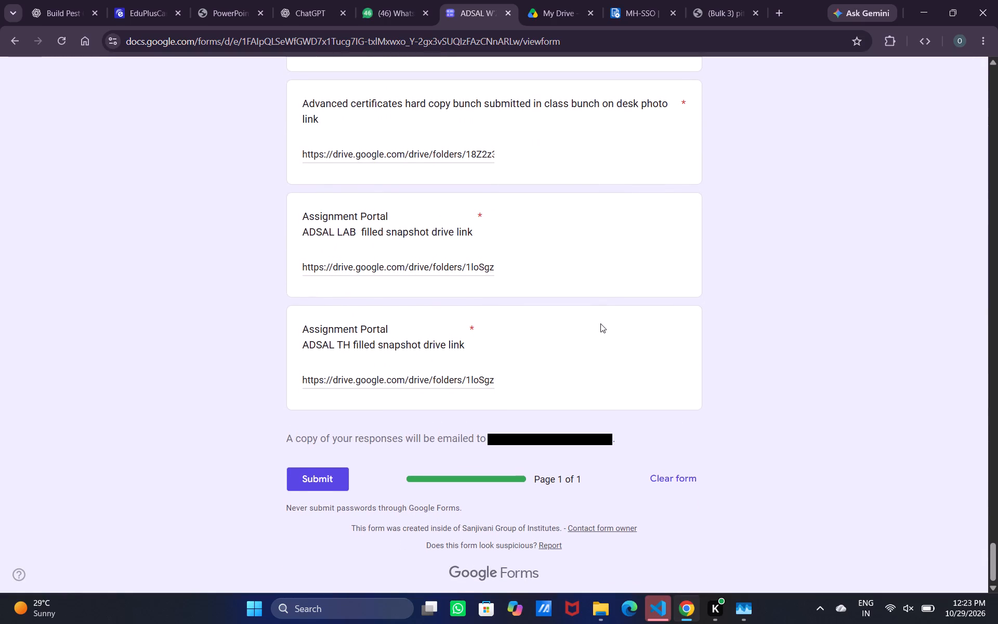
Capture a screenshot of the hard copy photo, ADSAL LAB and ADSAL TH drive link answers.
key("shift+super+s")
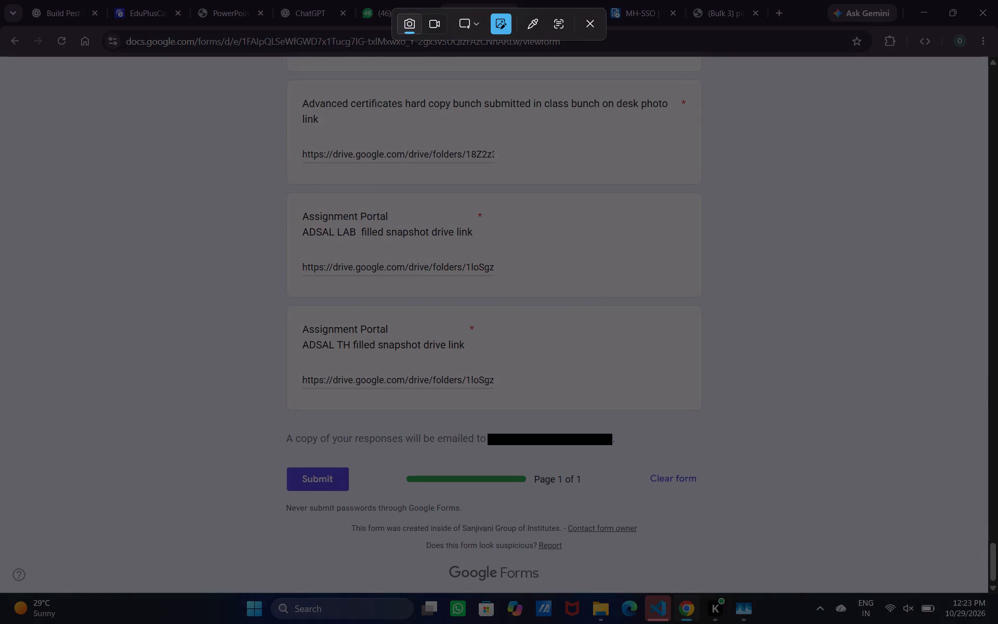
left_click_drag(285, 79, 726, 387)
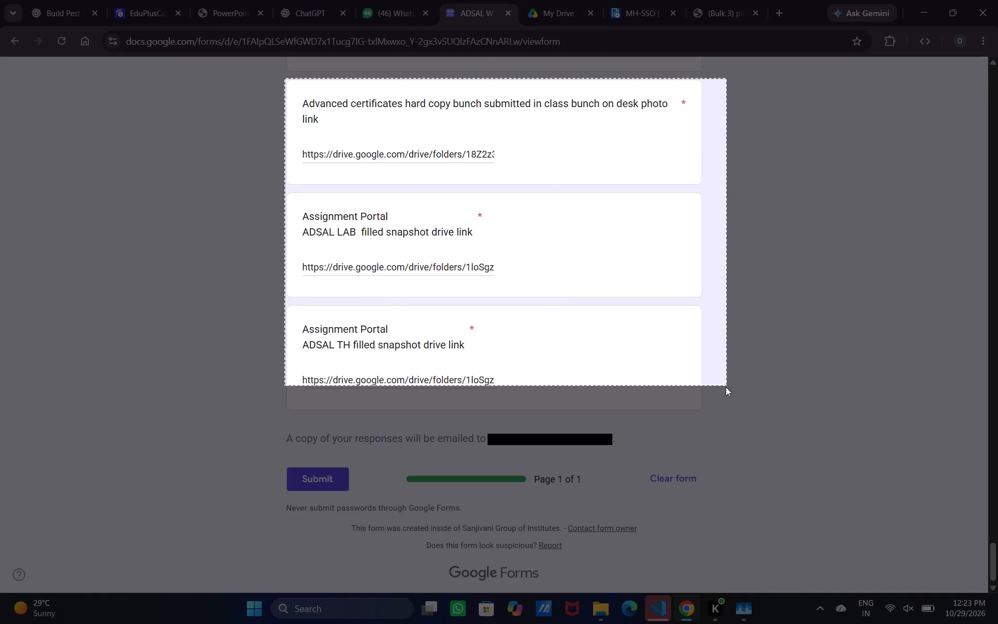
left_click_drag(726, 387, 705, 419)
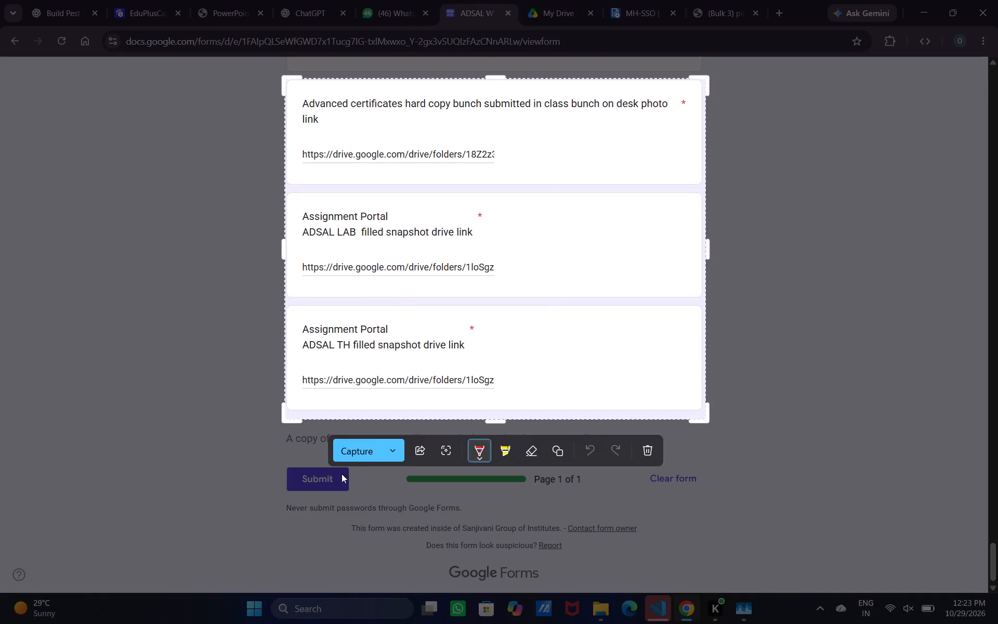
left_click(356, 449)
Capture a screenshot of the Capstone Projects folder drive link question and its answer.
scroll(663, 381, "up", 1)
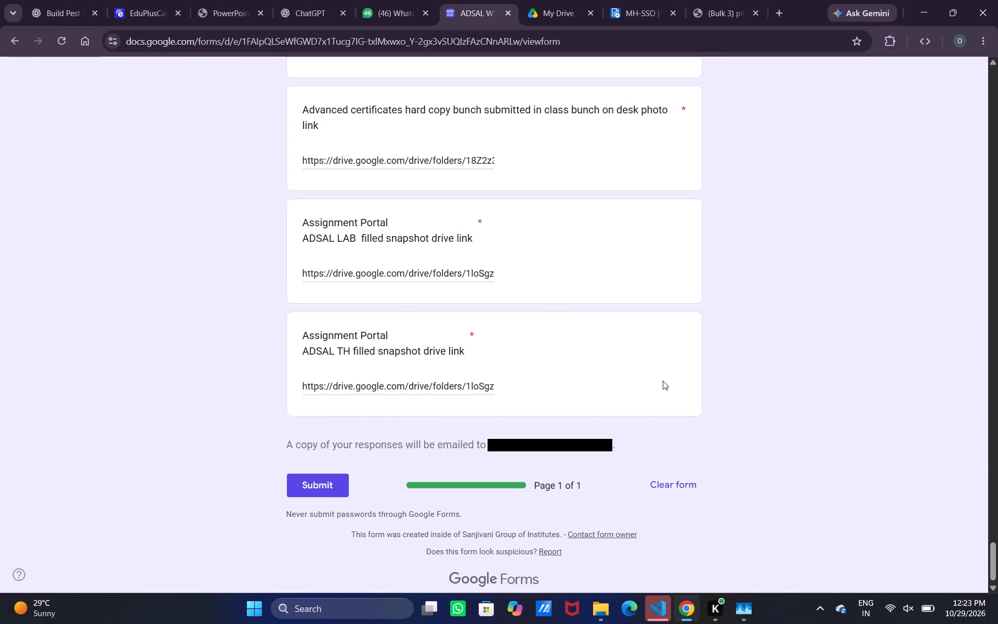
scroll(663, 381, "up", 7)
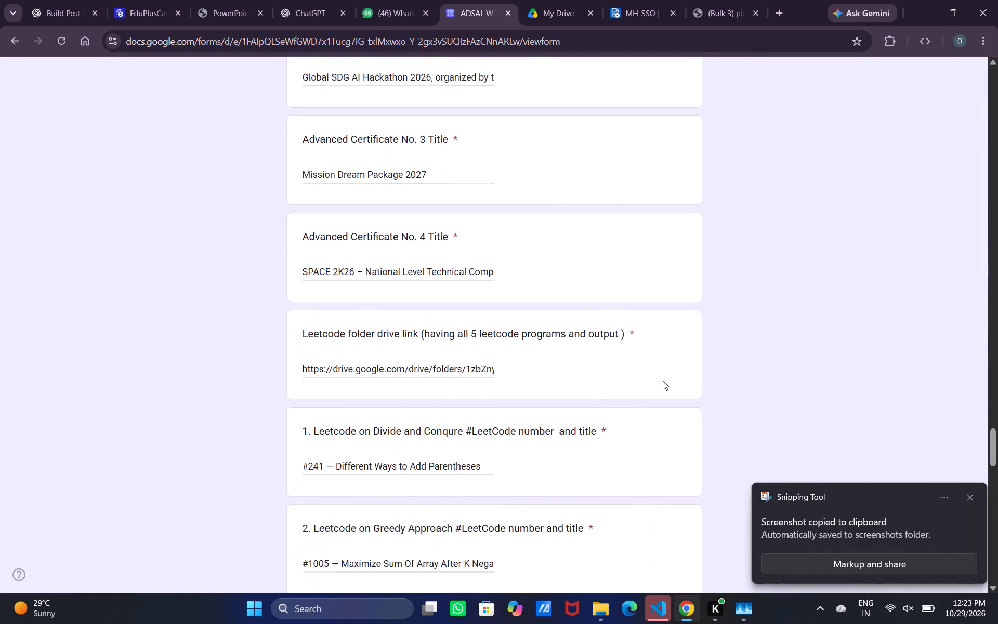
scroll(663, 381, "up", 3)
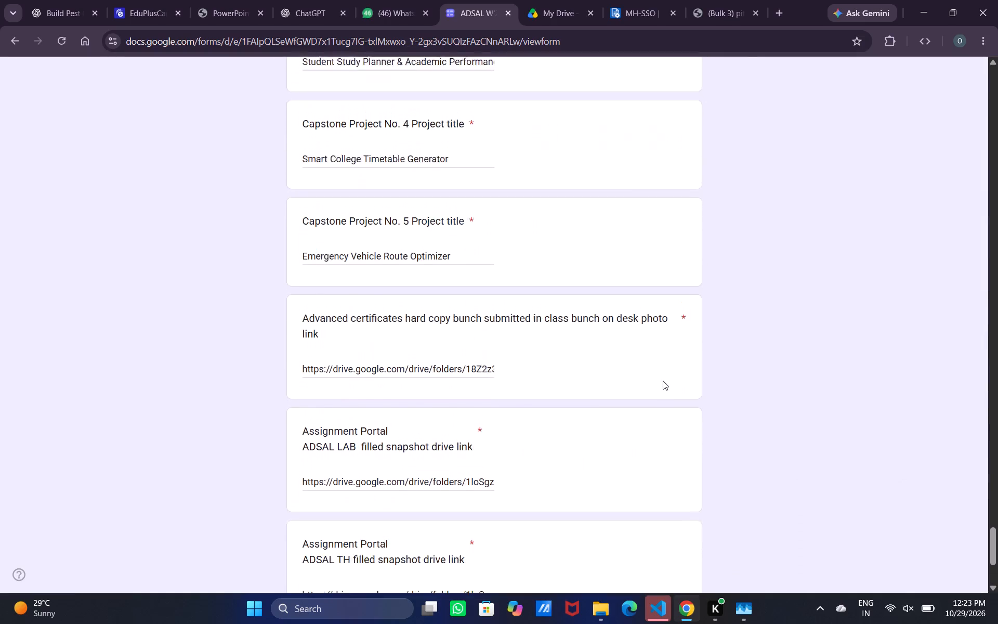
scroll(663, 381, "up", 3)
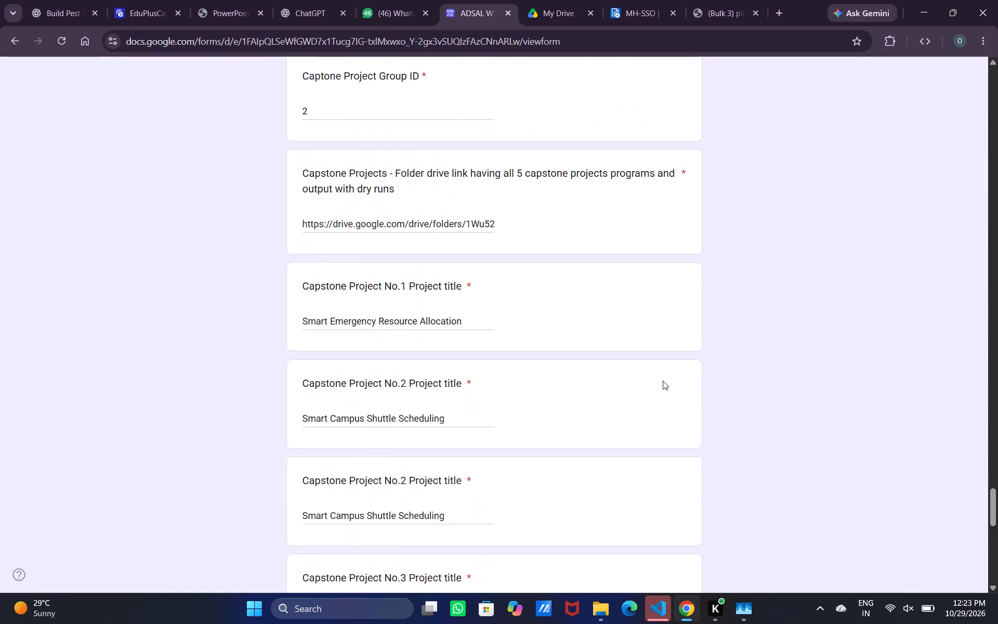
scroll(663, 381, "up", 1)
key("shift+super+s")
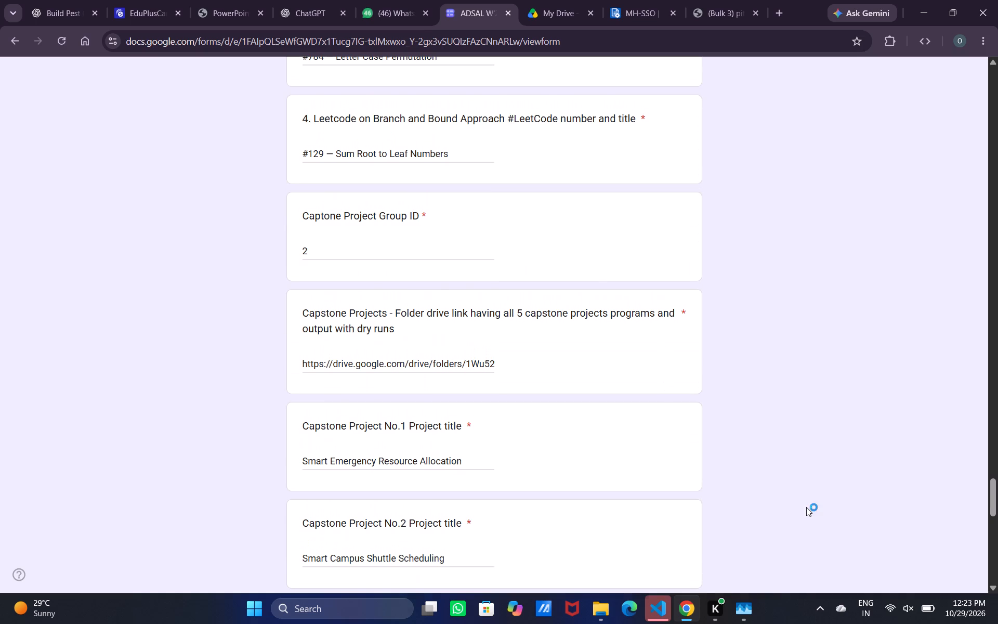
left_click_drag(273, 284, 732, 467)
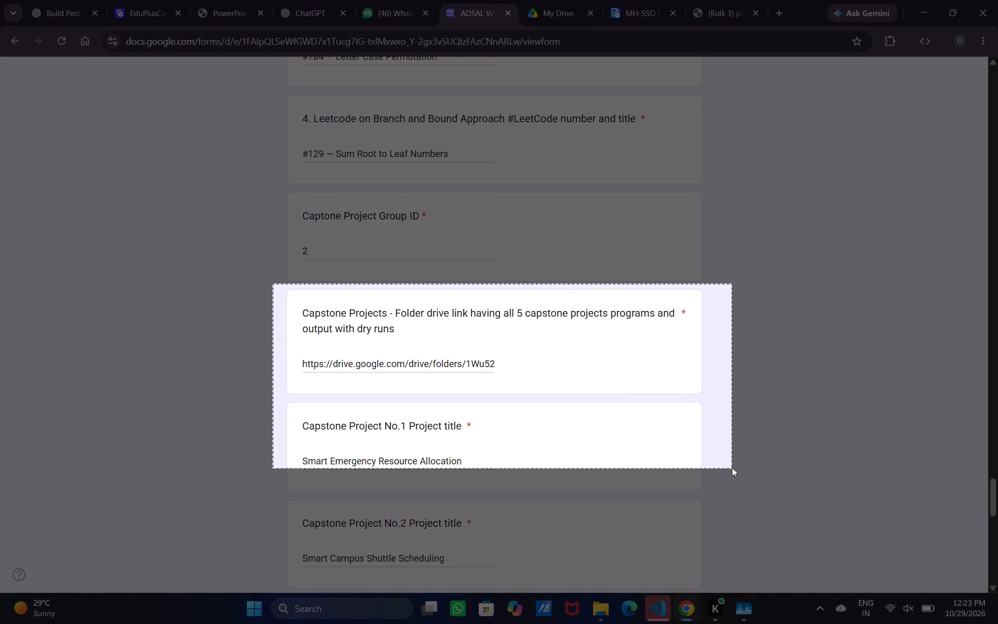
left_click_drag(732, 467, 732, 410)
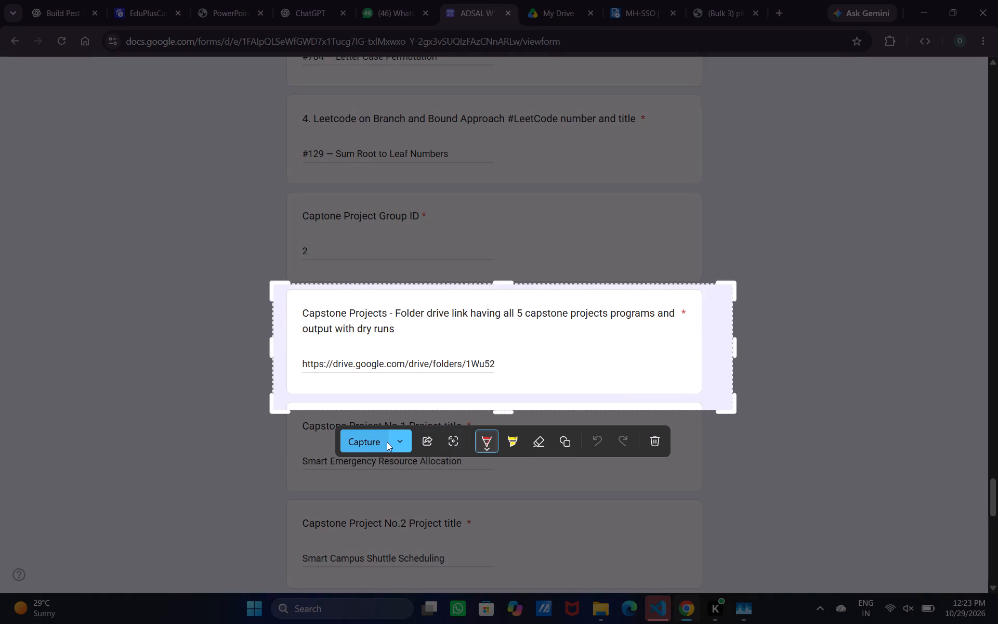
left_click(361, 440)
Capture a screenshot of the Leetcode folder drive link question and its answer.
scroll(435, 396, "up", 3)
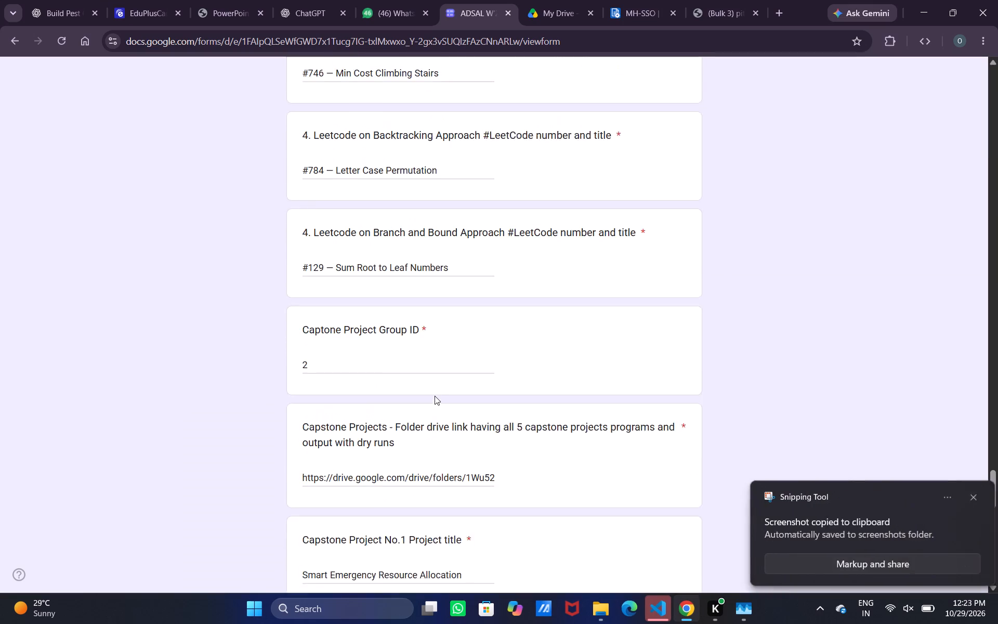
scroll(435, 396, "up", 2)
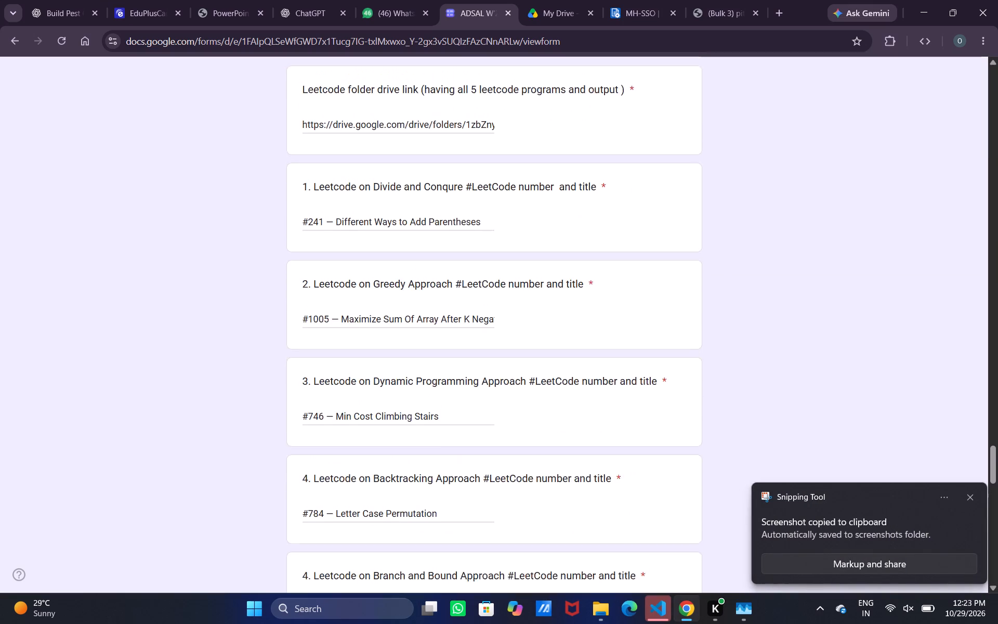
scroll(435, 396, "up", 2)
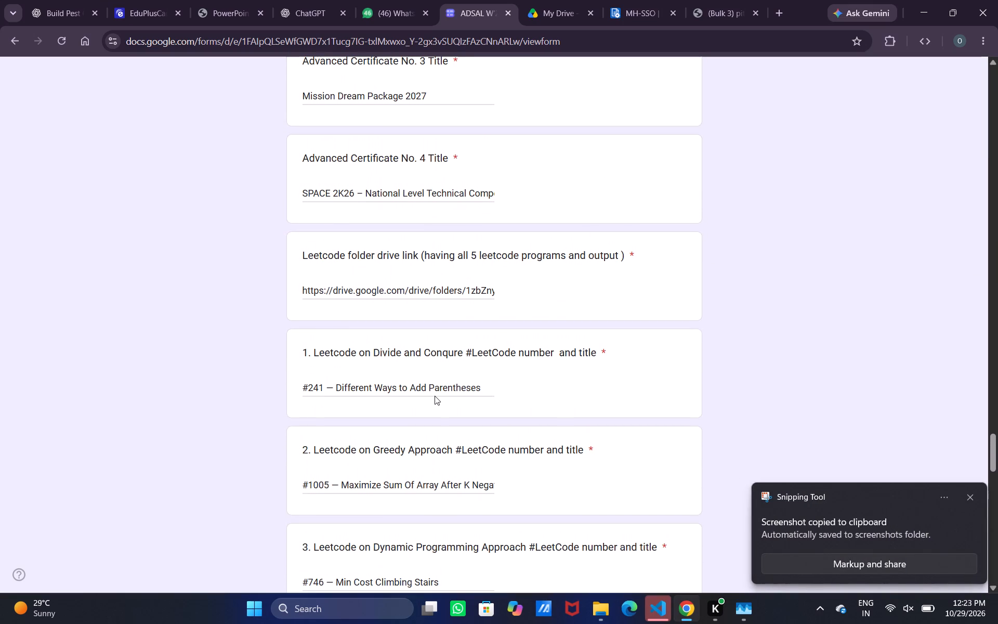
key("shift+super+s")
left_click_drag(270, 228, 715, 373)
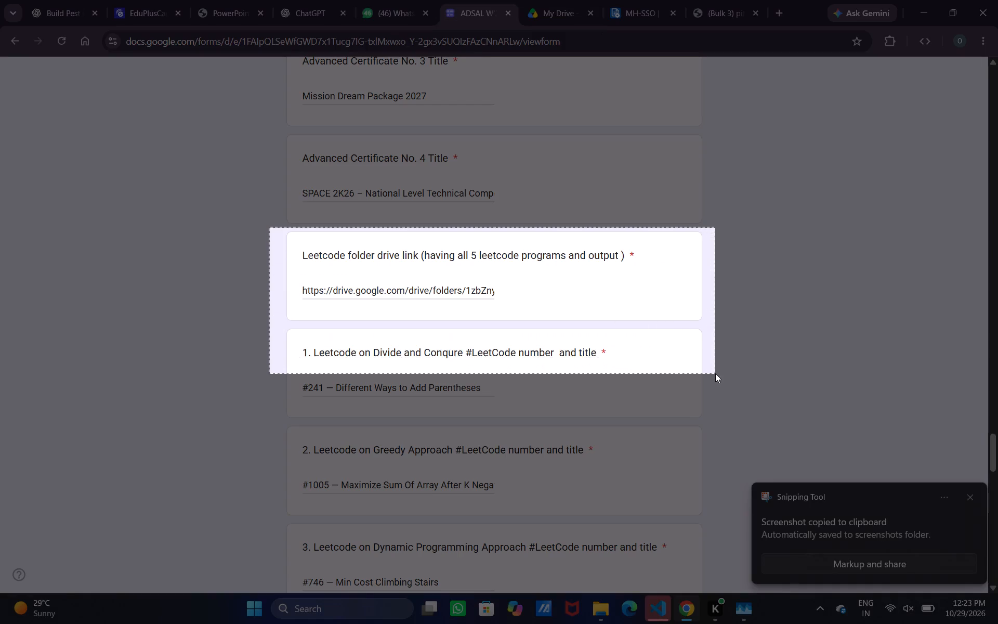
left_click_drag(715, 373, 713, 349)
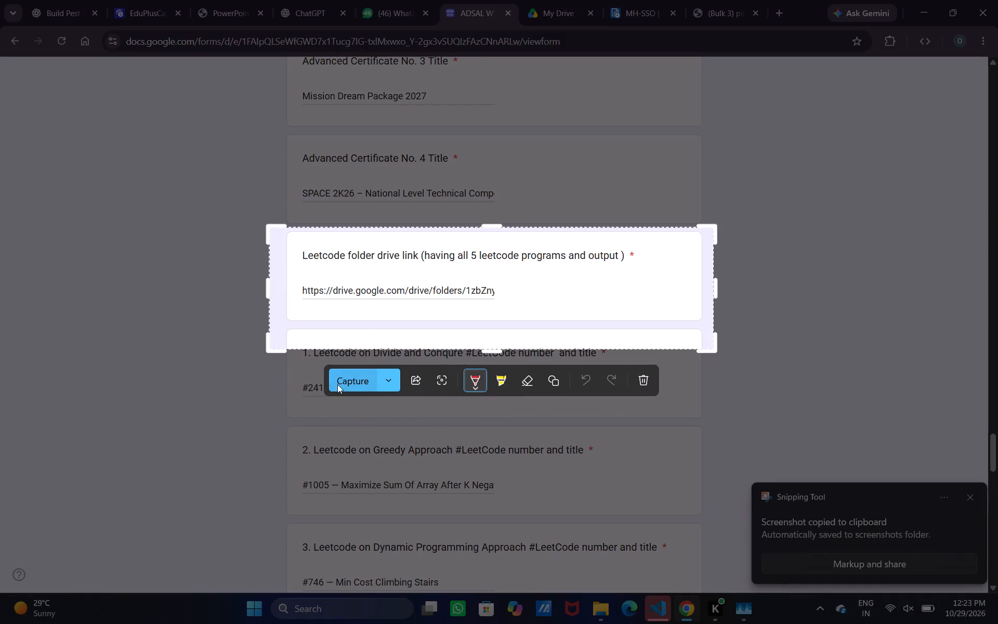
left_click(337, 381)
Open the print preview of the filled-in survey and check its final pages.
scroll(534, 333, "up", 6)
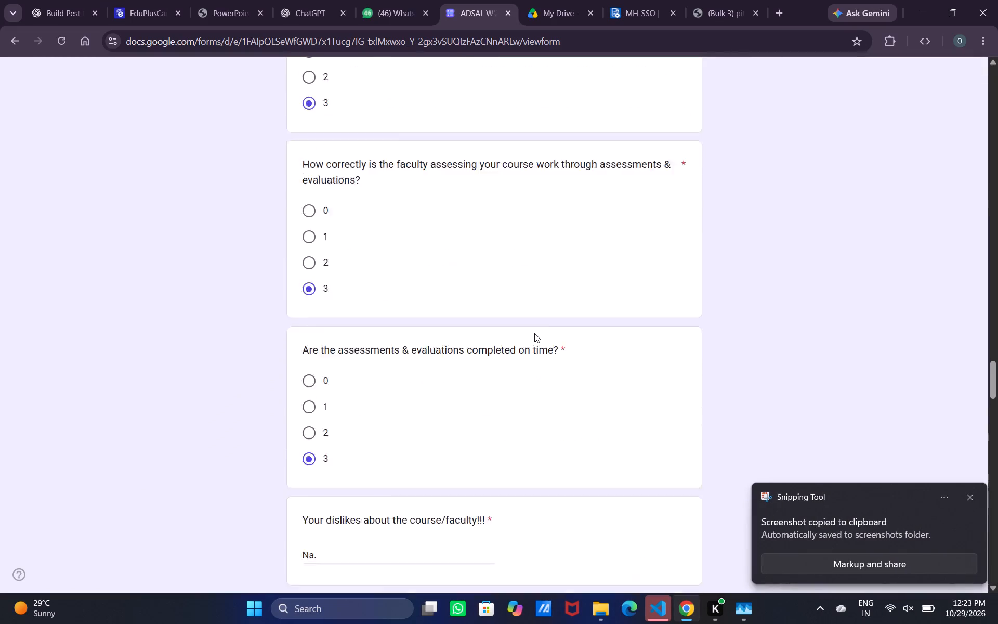
scroll(534, 333, "up", 10)
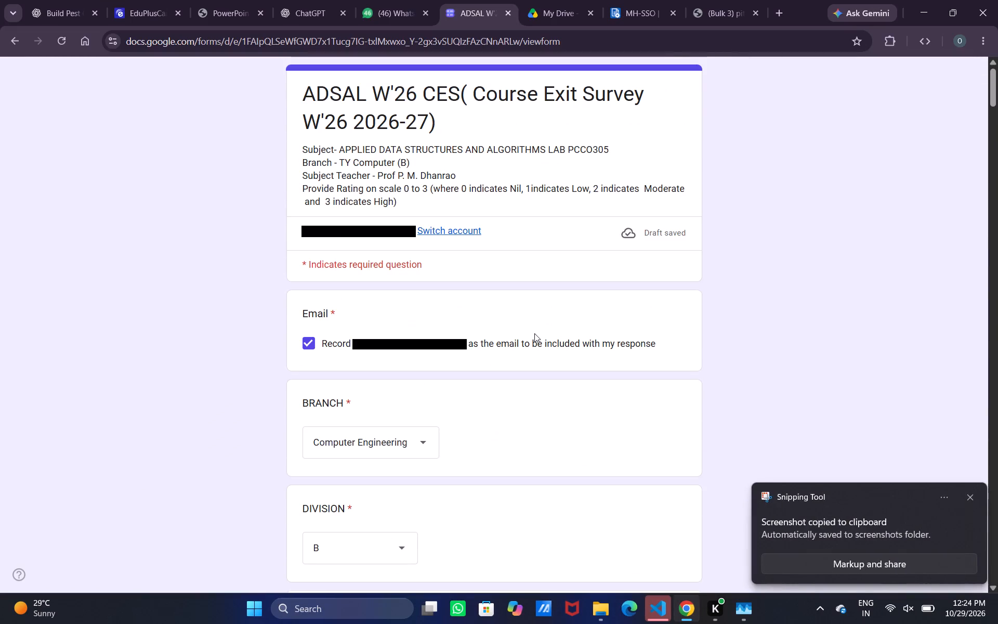
scroll(534, 333, "down", 1)
key("ctrl+p")
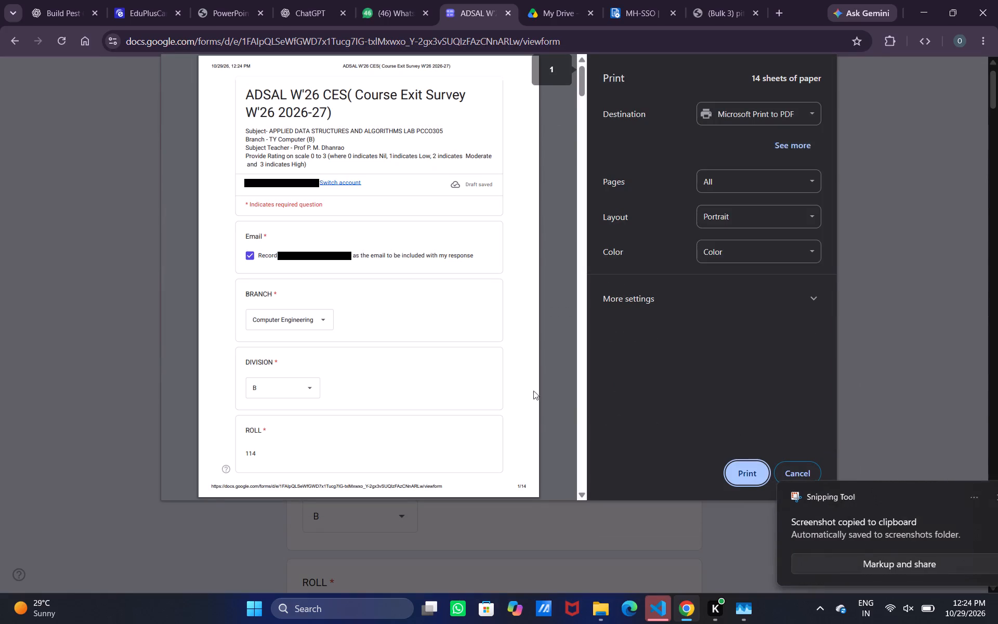
scroll(511, 374, "down", 20)
scroll(511, 374, "down", 14)
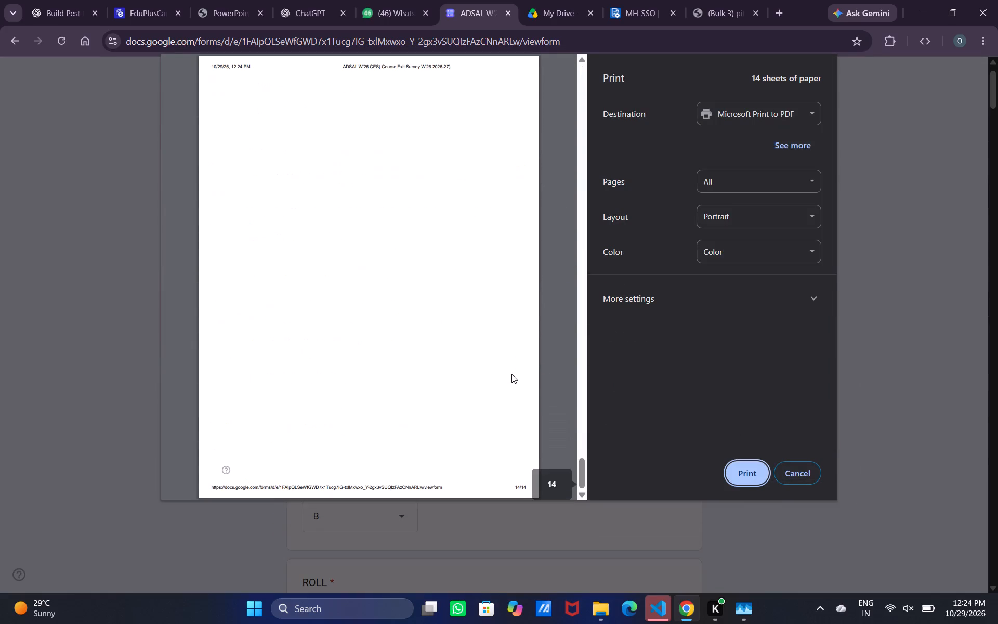
scroll(511, 374, "up", 3)
scroll(317, 248, "up", 2)
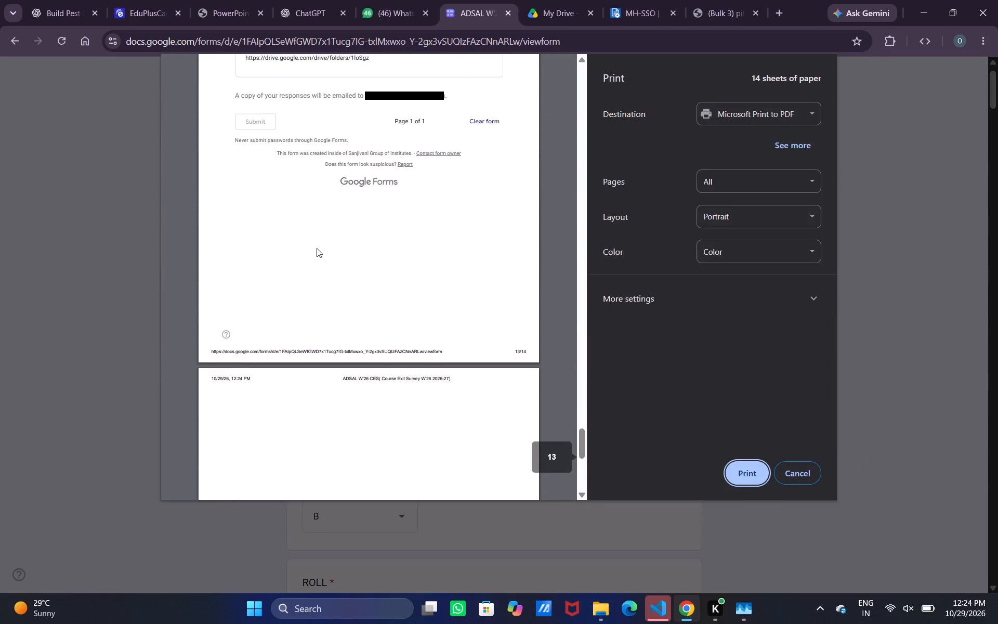
scroll(317, 248, "up", 5)
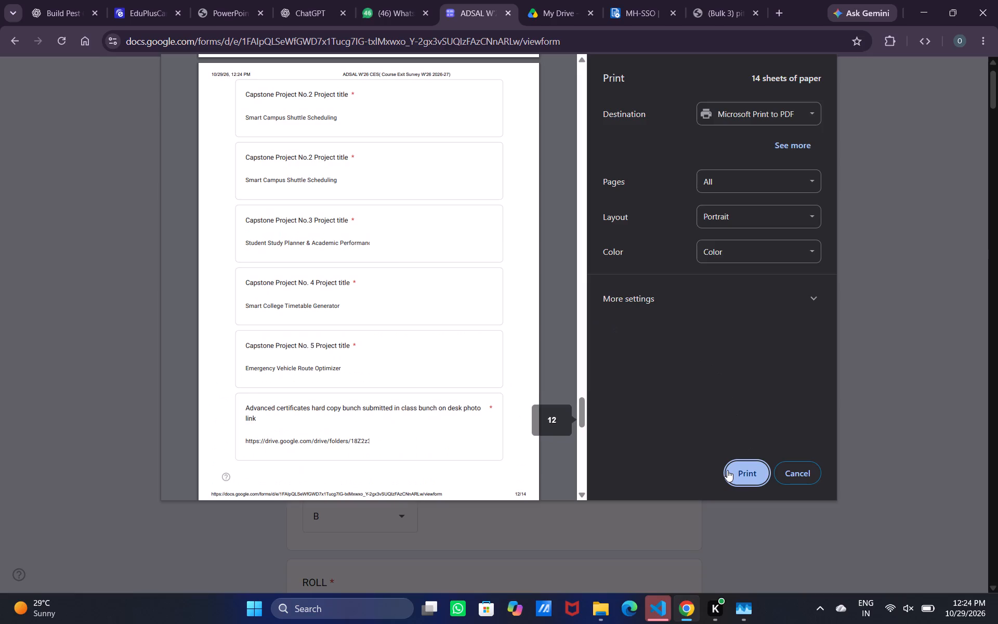
Print the filled-in survey to a PDF on the Desktop named "adsal course exit form".
left_click(740, 471)
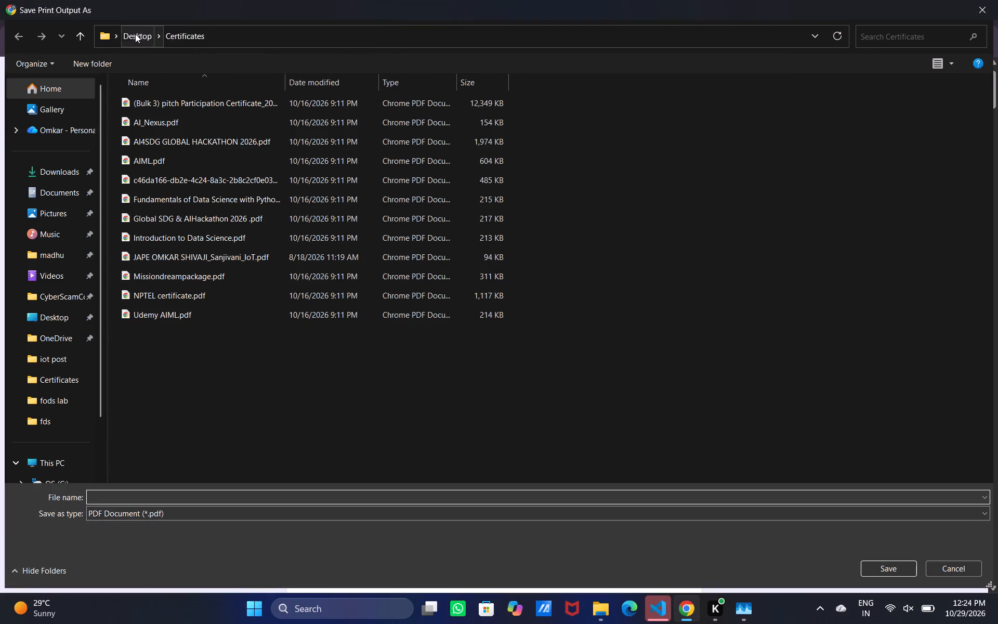
left_click(135, 34)
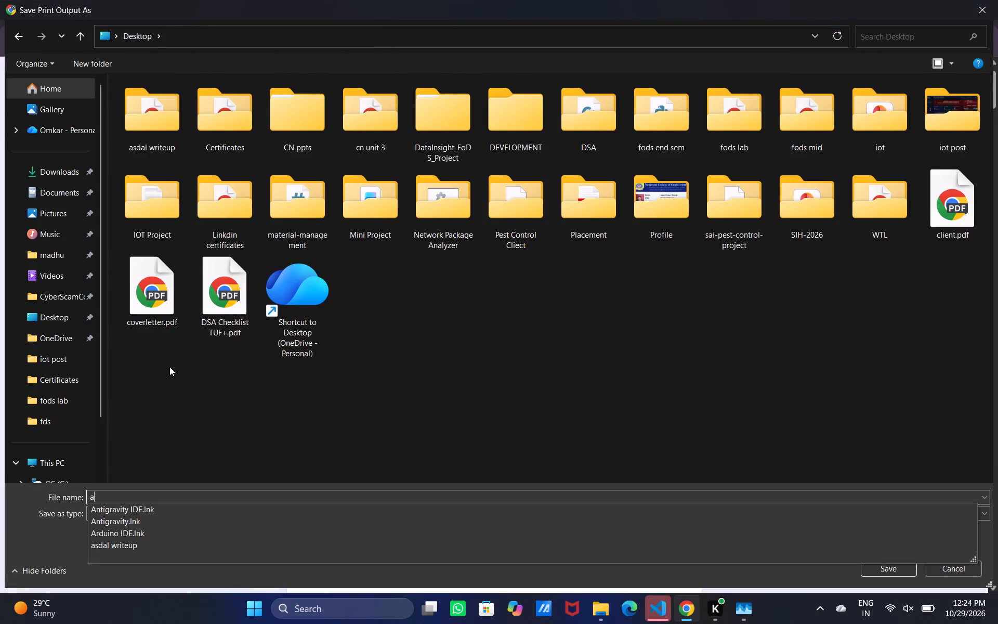
key("BackSpace")
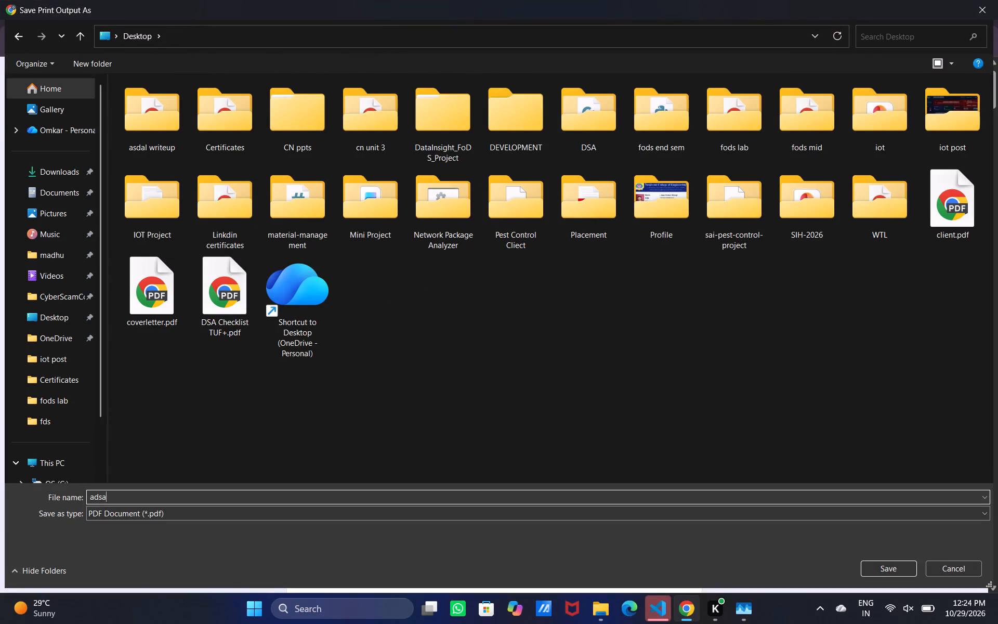
key("k")
key("BackSpace")
type("l")
key("space")
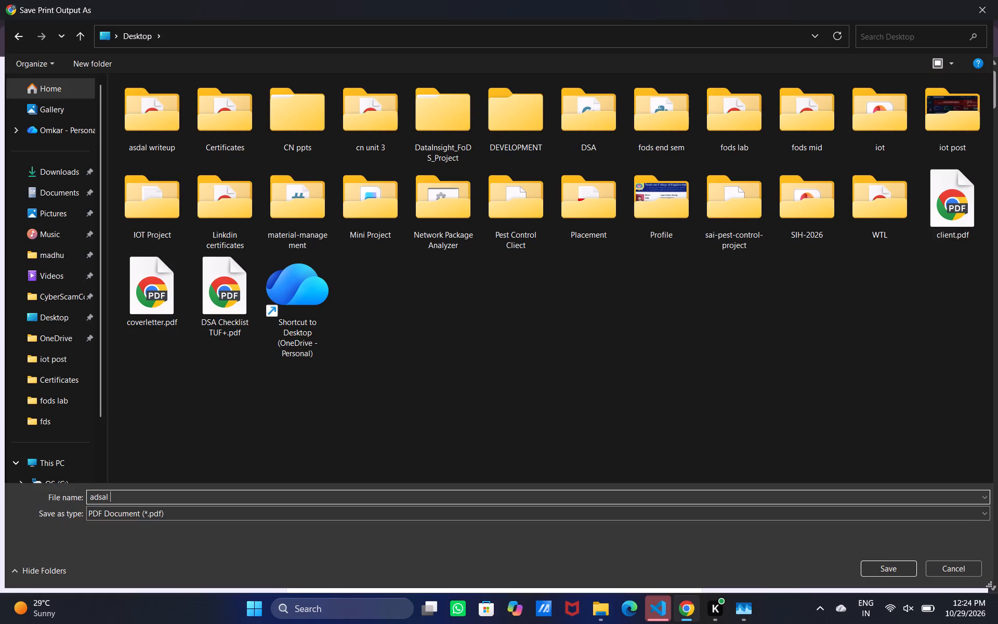
type("course exit")
key("space")
type("form")
key("Return")
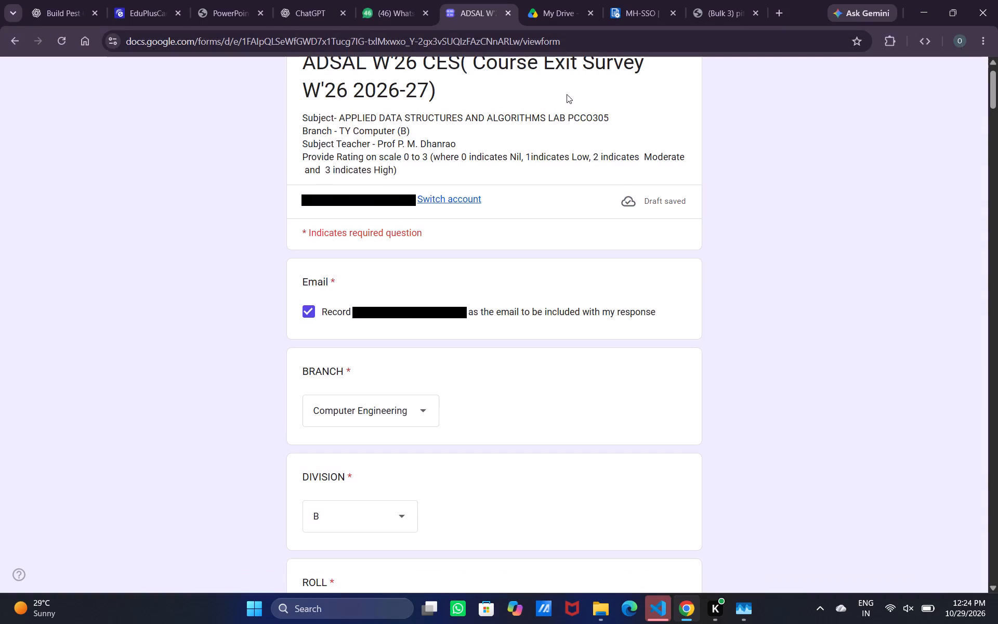
Run through the answers to the end of the survey and submit it.
scroll(529, 405, "down", 8)
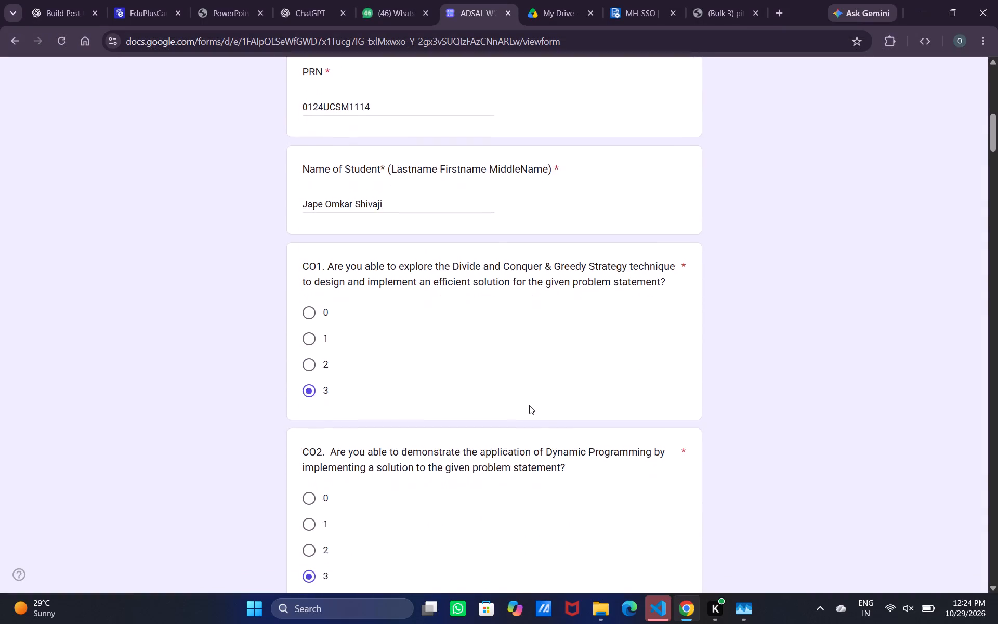
scroll(529, 405, "down", 8)
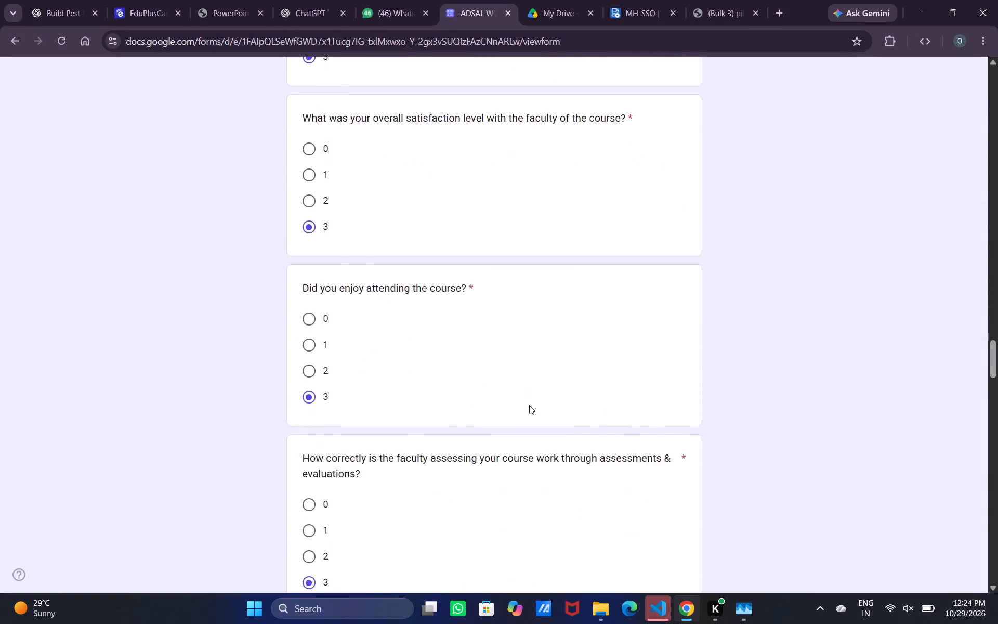
scroll(529, 405, "down", 3)
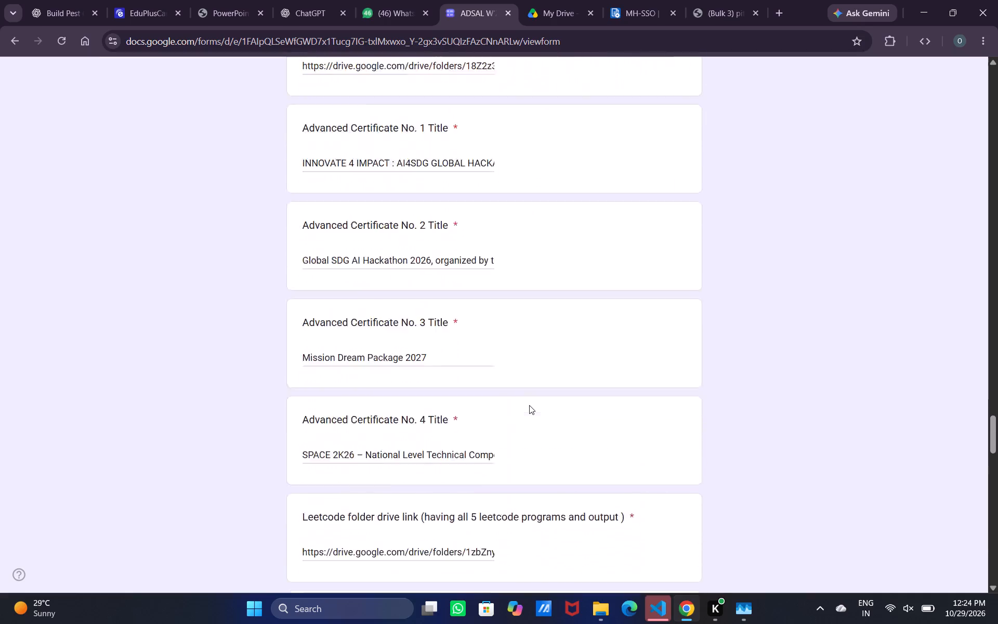
scroll(529, 405, "down", 10)
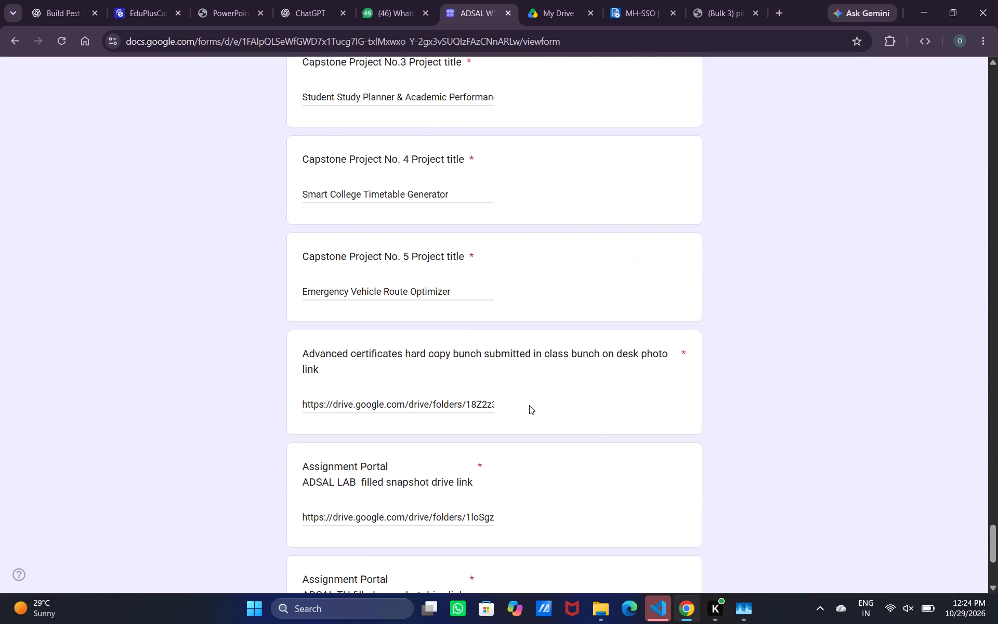
left_click(317, 467)
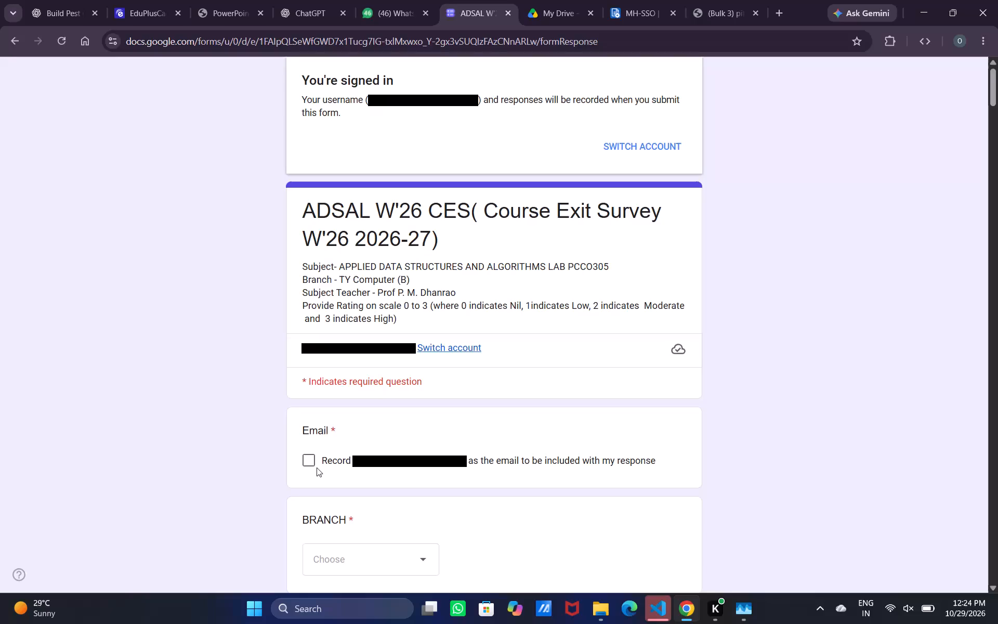
Select recording the account email with the response again and resubmit the survey.
left_click(313, 465)
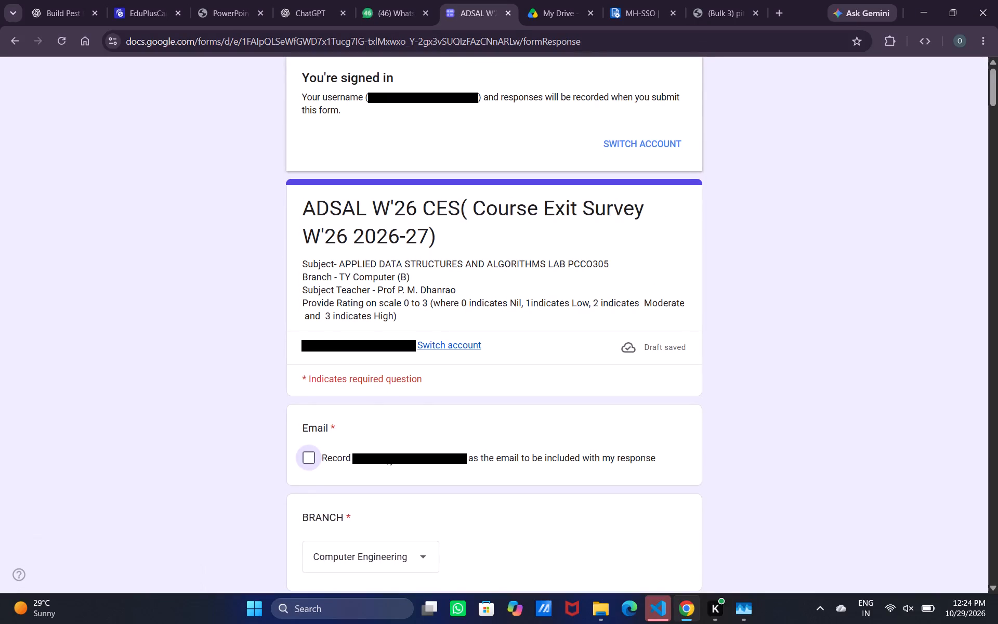
left_click(310, 458)
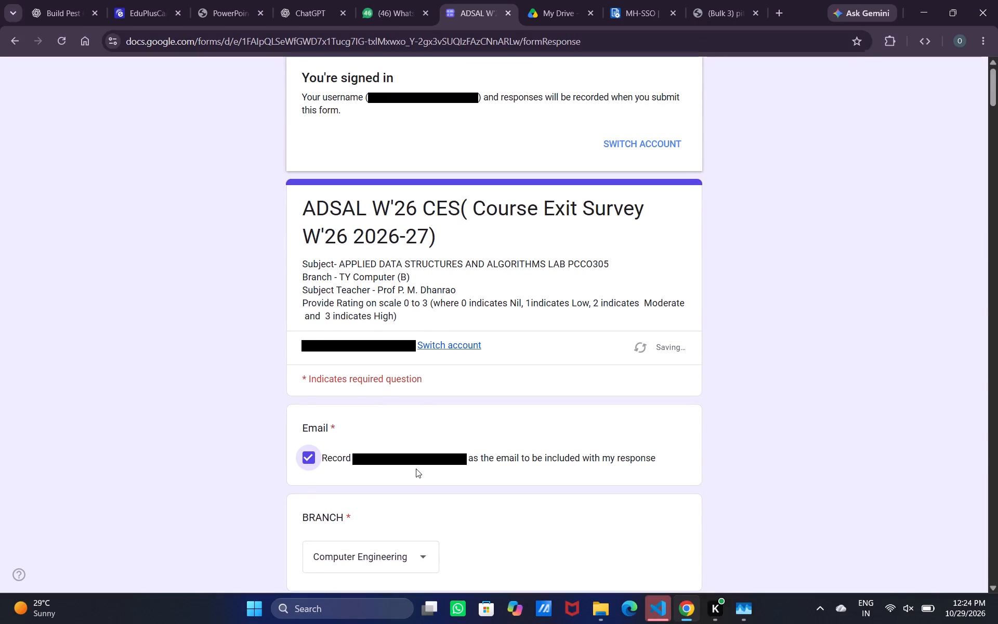
scroll(416, 469, "down", 20)
scroll(416, 469, "down", 5)
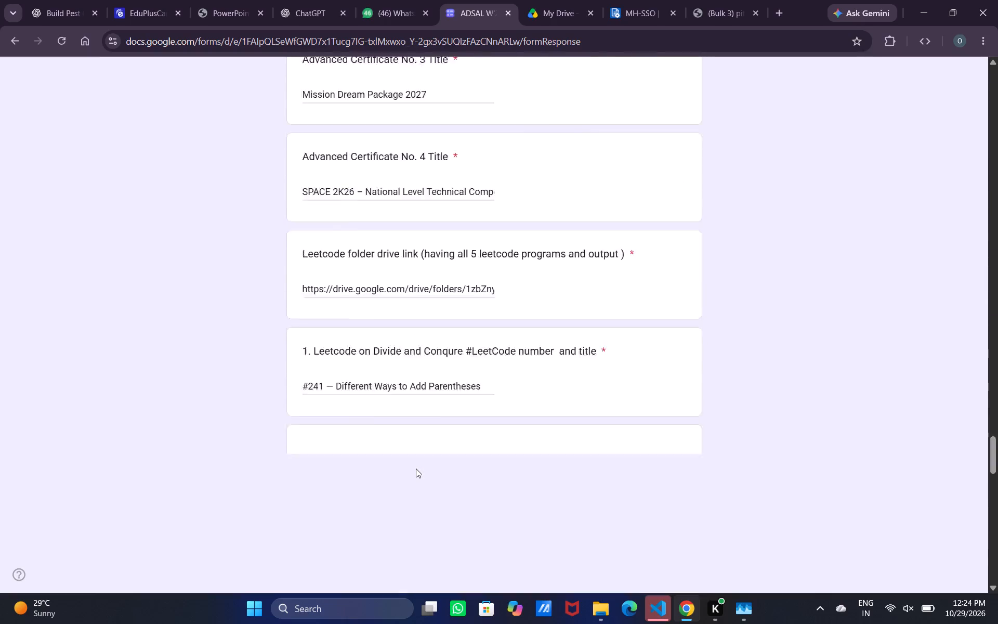
scroll(416, 469, "down", 3)
left_click(334, 473)
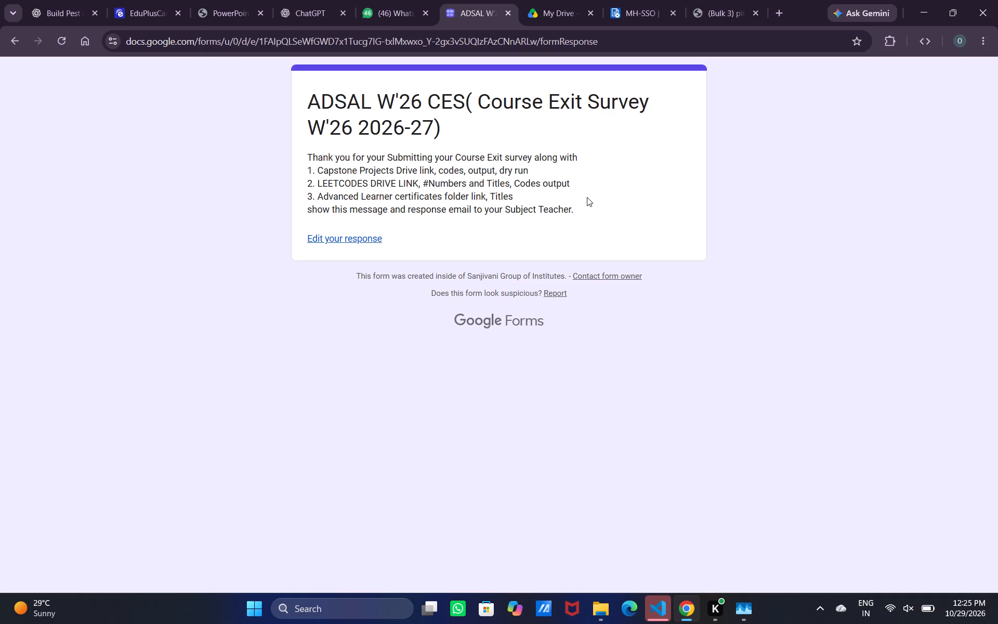
left_click(353, 240)
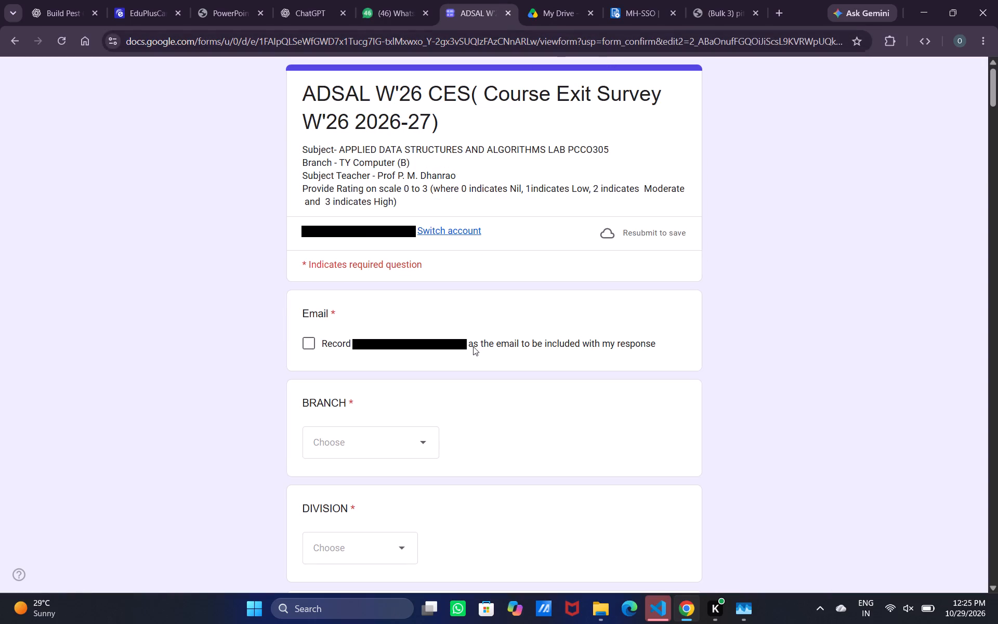
scroll(473, 346, "down", 6)
scroll(473, 346, "up", 2)
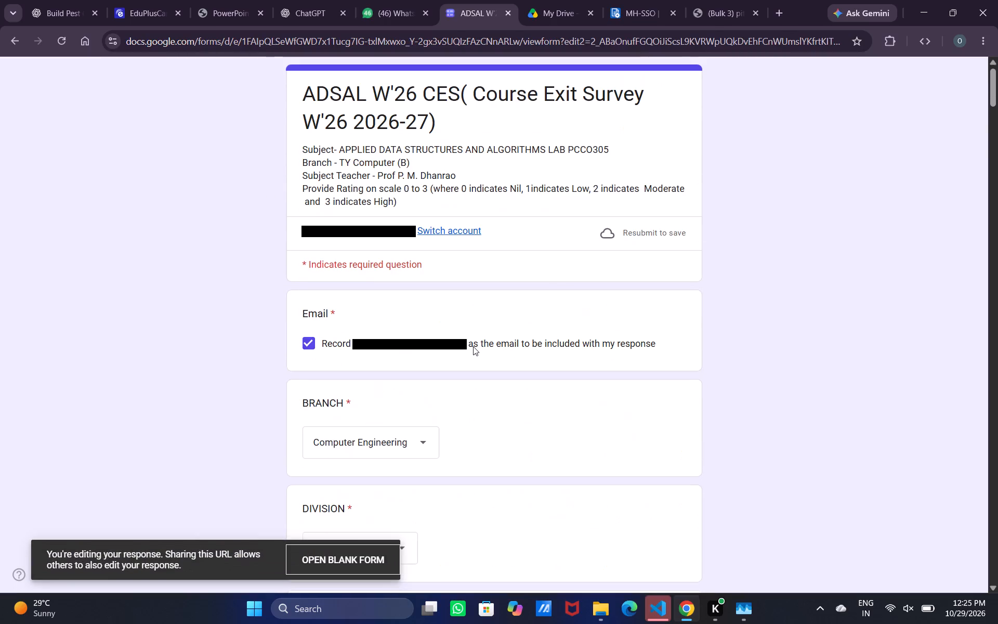
scroll(473, 346, "down", 10)
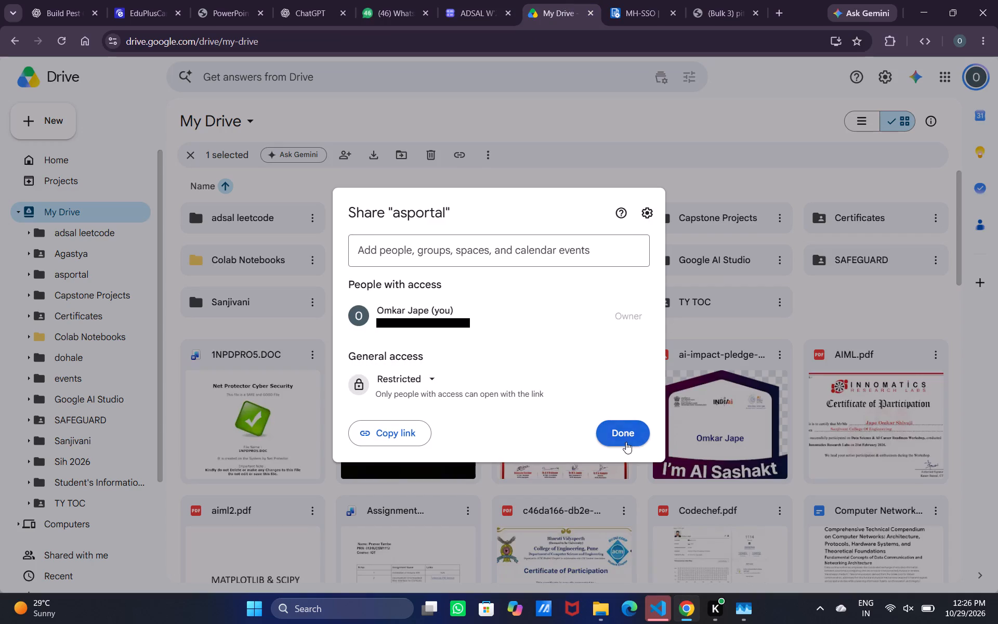
left_click(626, 442)
left_click(849, 213)
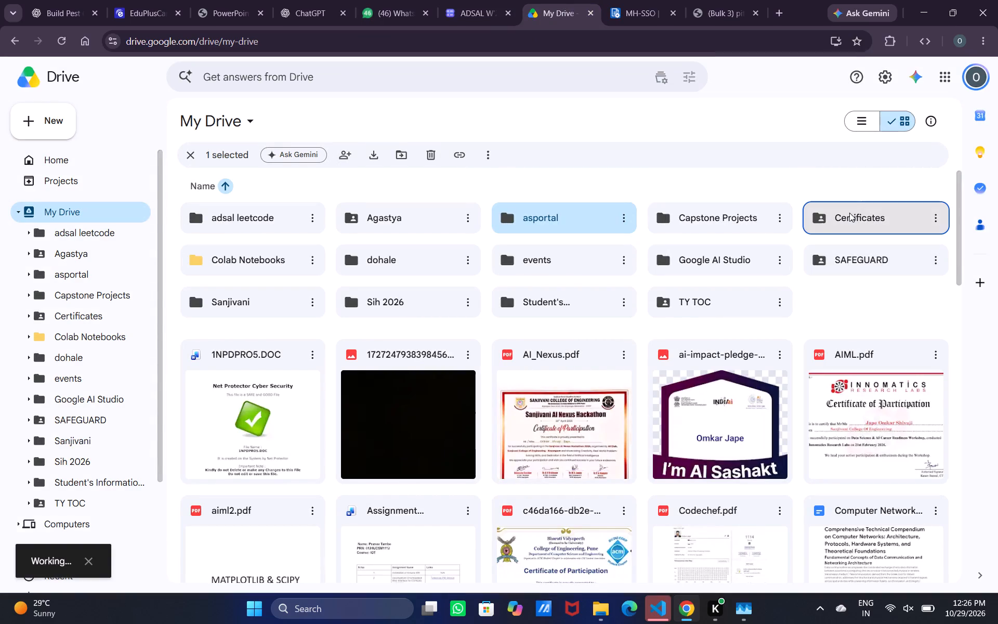
double_click(849, 213)
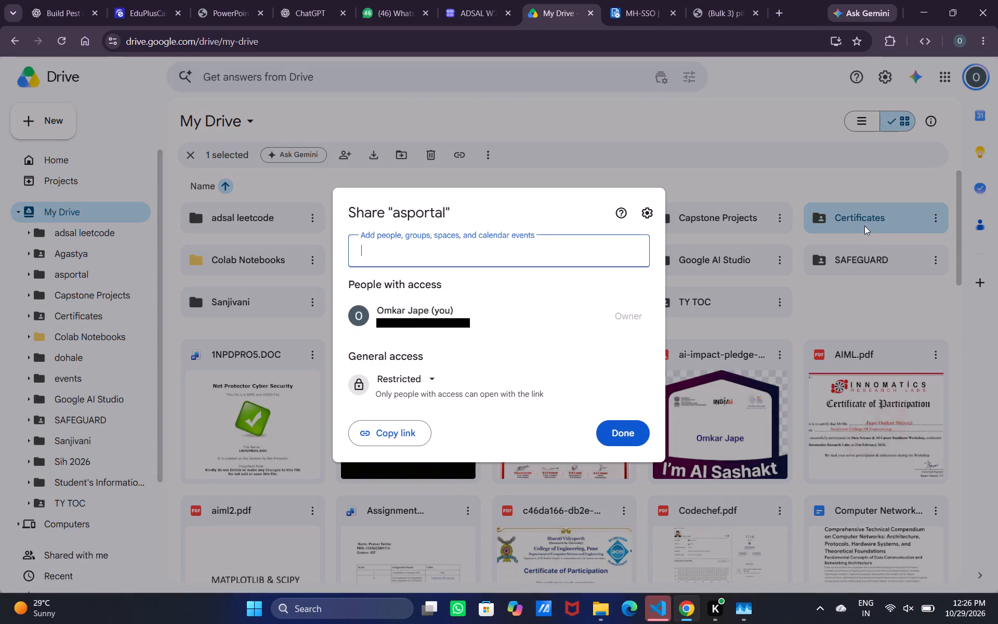
left_click(620, 437)
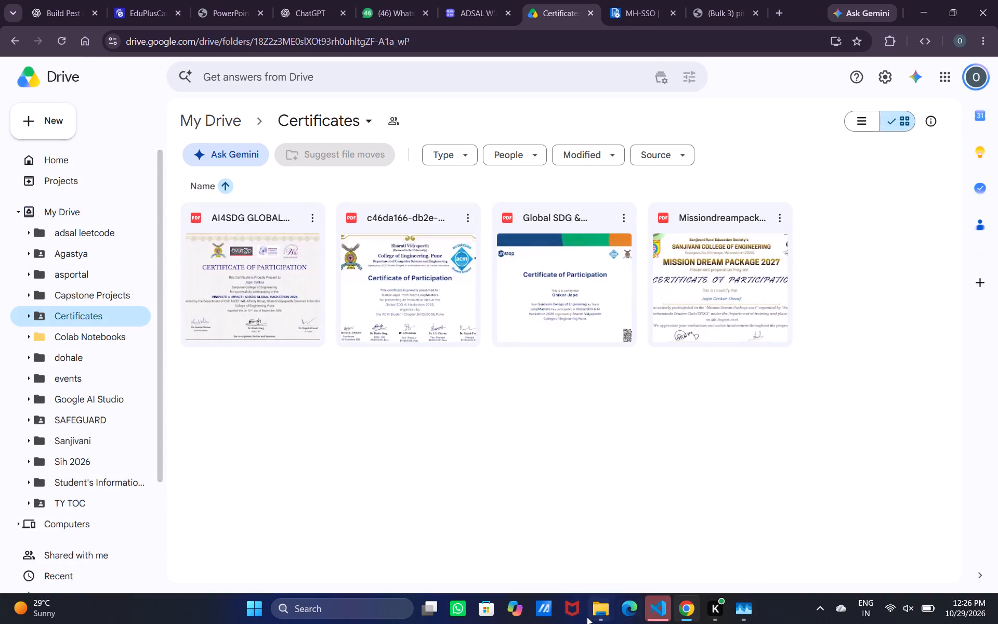
Upload the "(Bulk 3) pitch Participation Certificate" PDF from the computer's Certificates folder into the Drive Certificates folder.
left_click(532, 541)
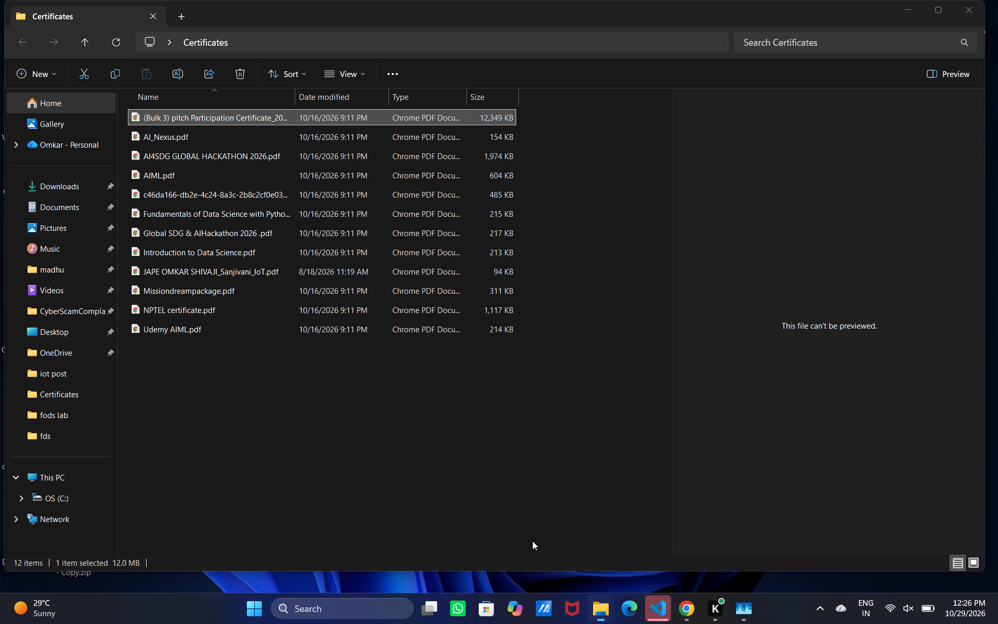
left_click_drag(268, 123, 684, 544)
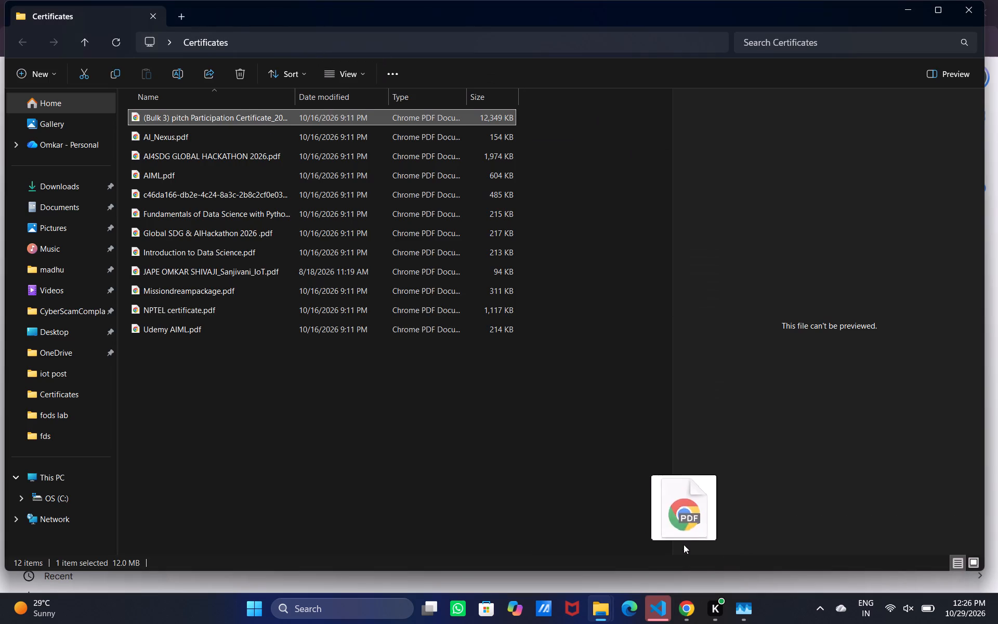
left_click_drag(684, 544, 568, 326)
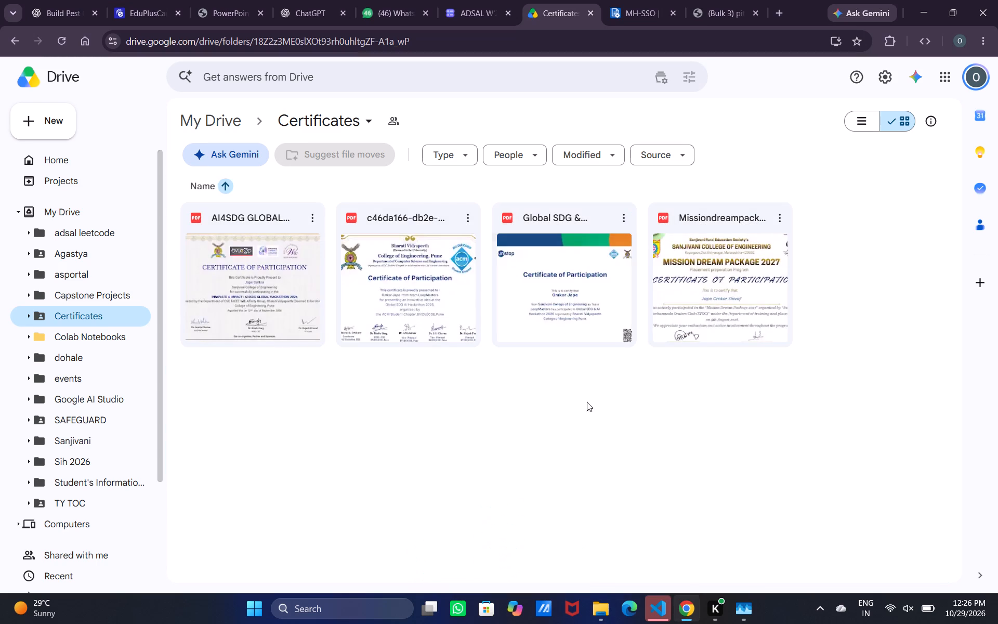
left_click(605, 603)
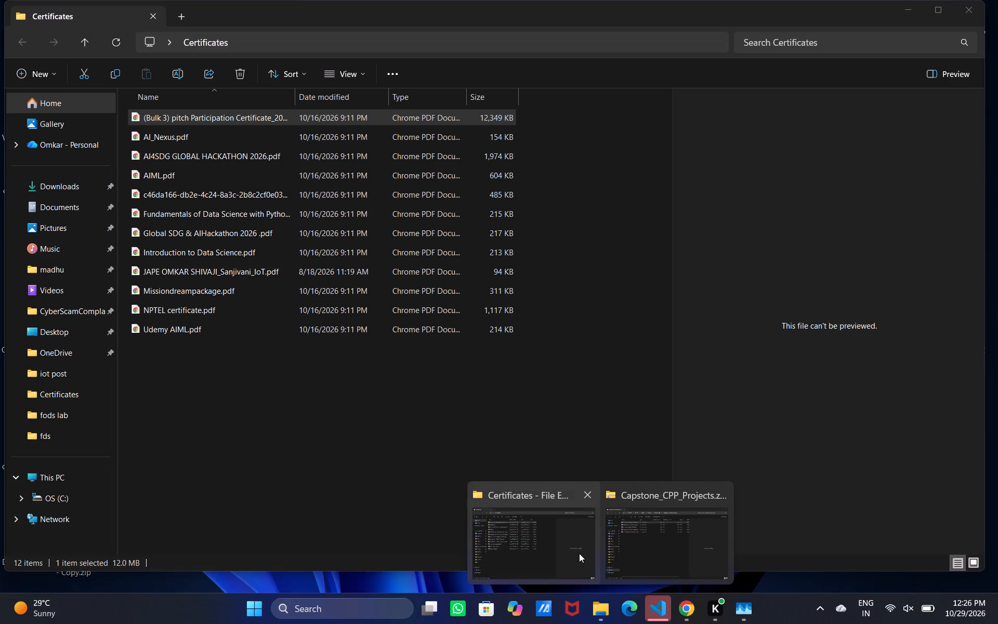
left_click(579, 553)
left_click_drag(240, 113, 677, 593)
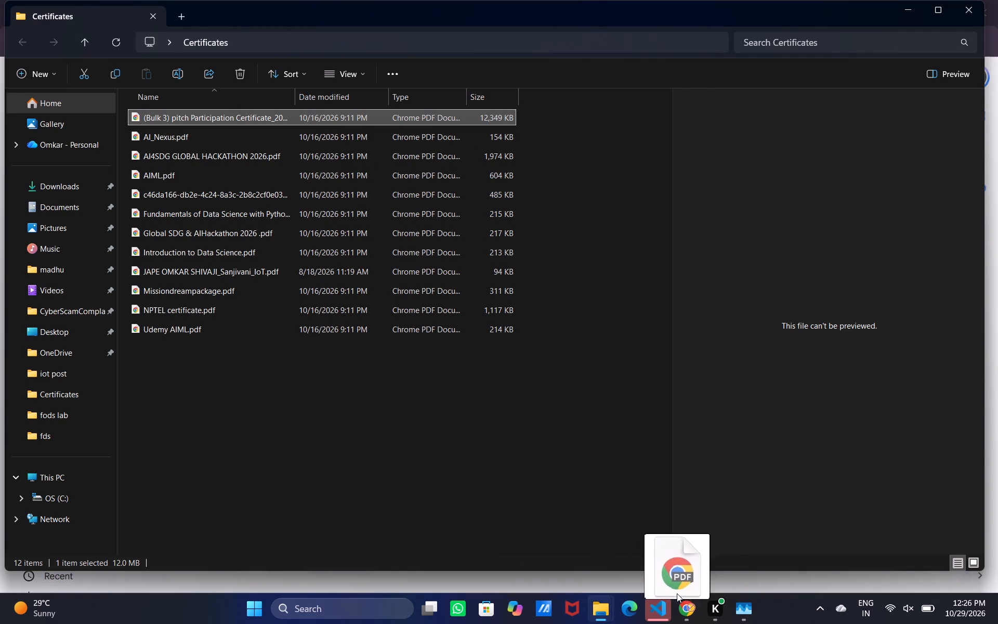
left_click_drag(677, 593, 540, 439)
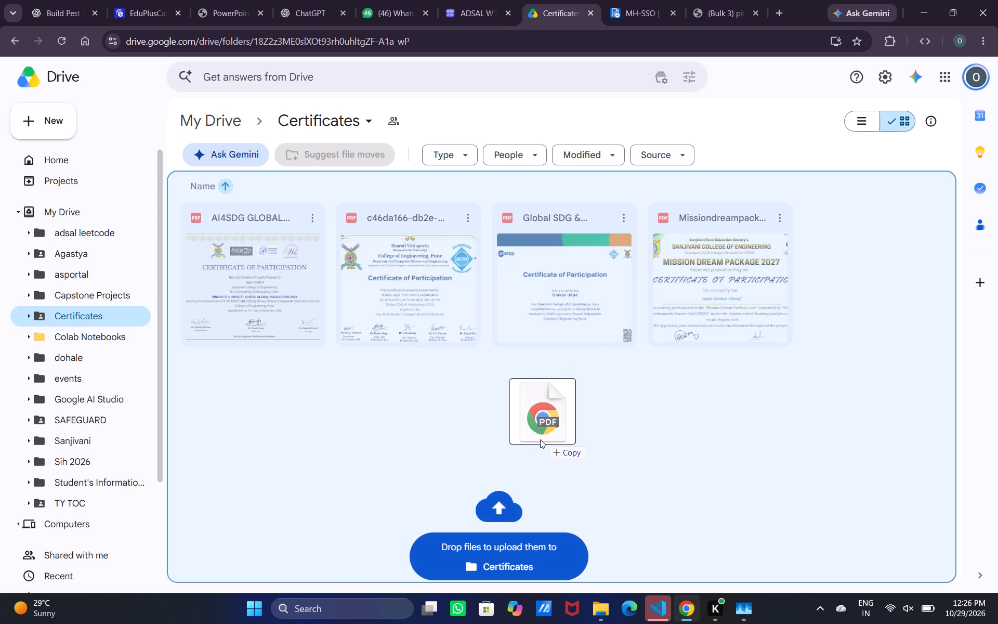
left_click_drag(540, 439, 536, 444)
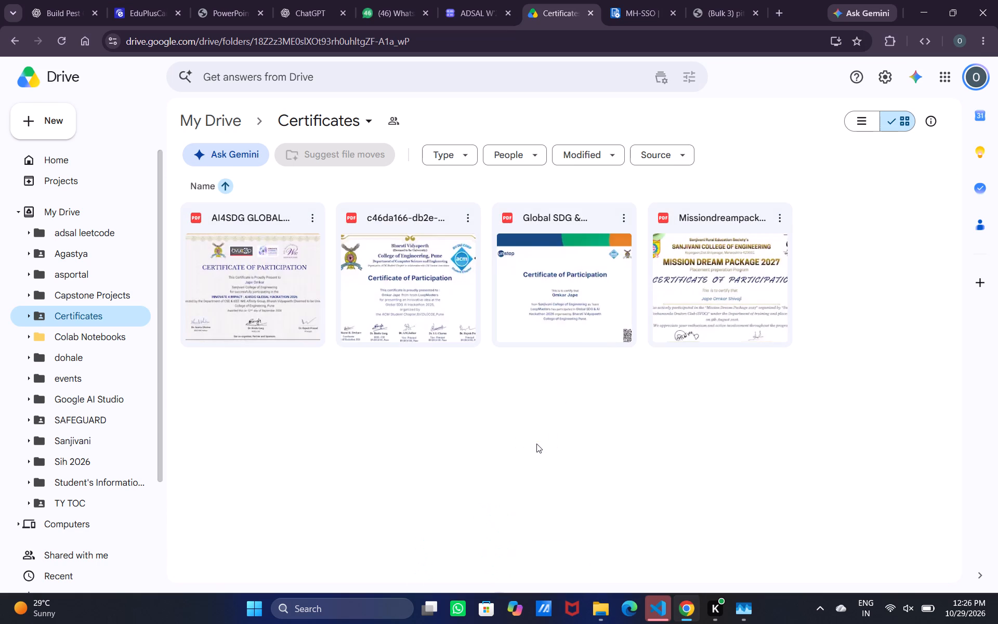
scroll(536, 444, "down", 2)
scroll(536, 444, "up", 1)
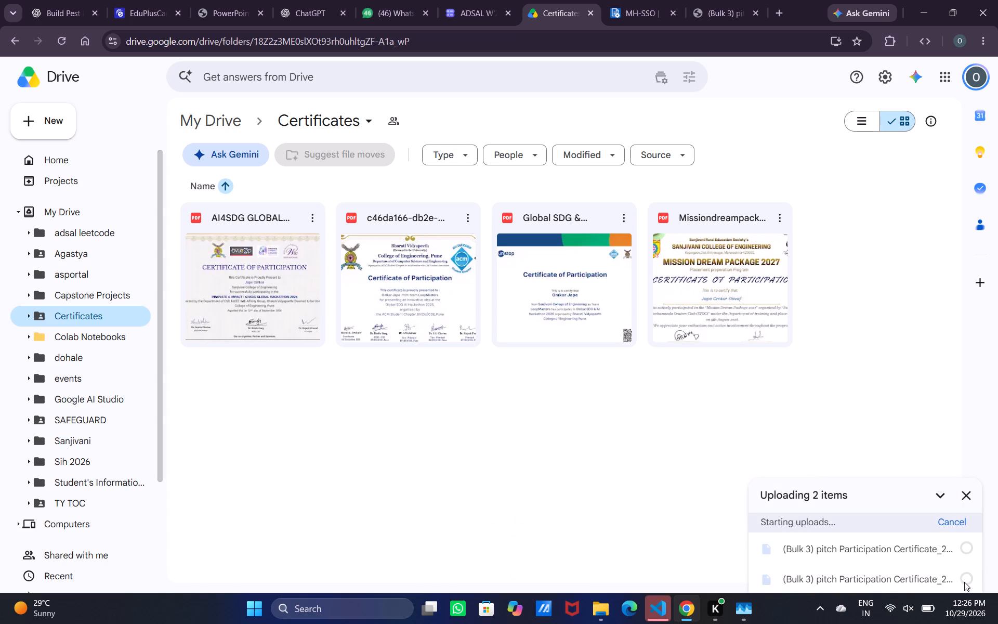
Cancel the pending uploads of the pitch participation certificate.
left_click(956, 518)
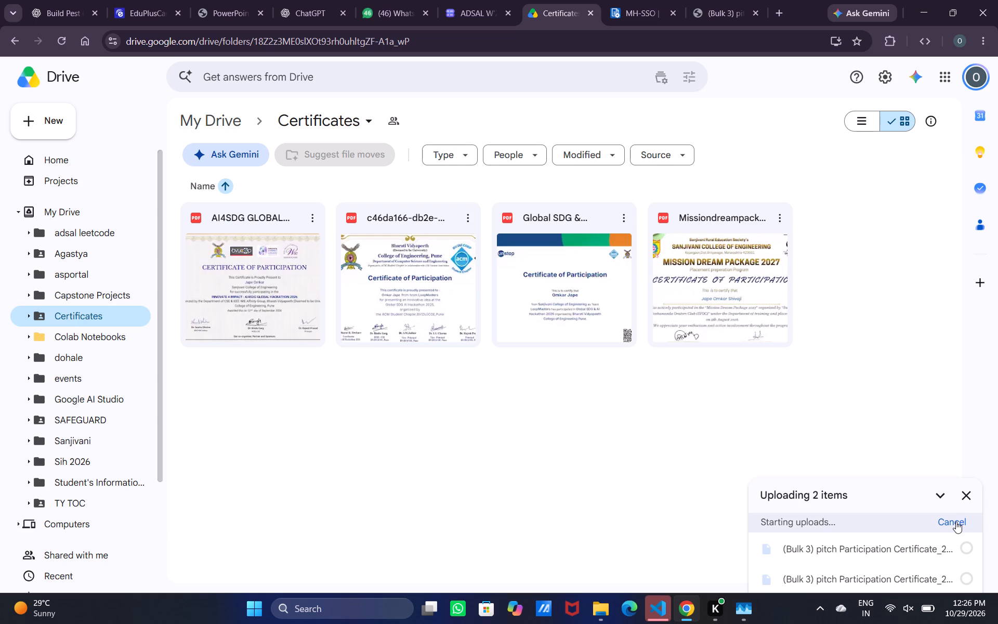
left_click(956, 522)
left_click(956, 522)
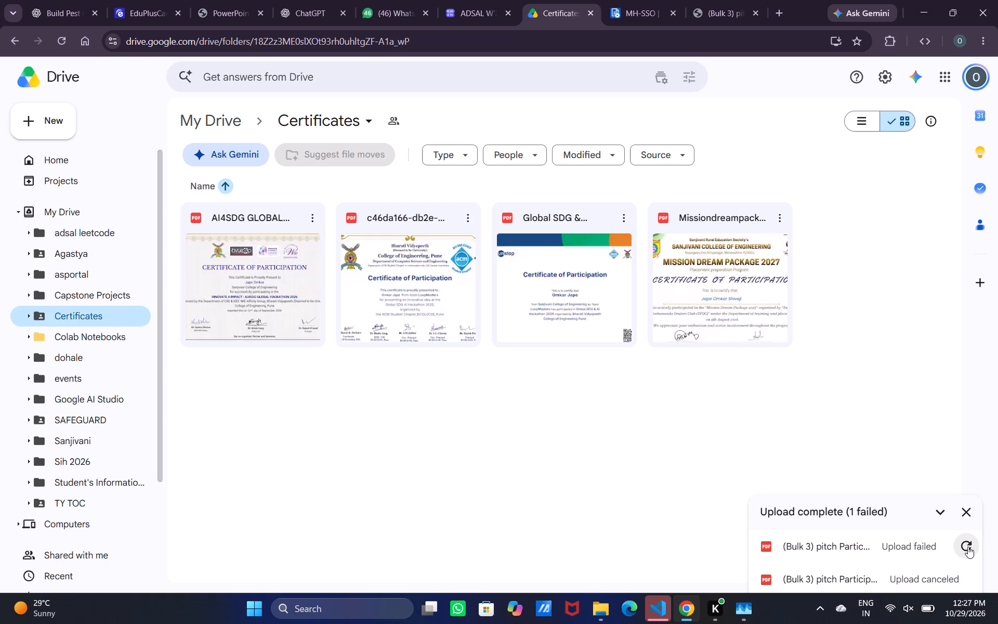
Retry the failed upload of the pitch participation certificate PDF.
left_click(968, 547)
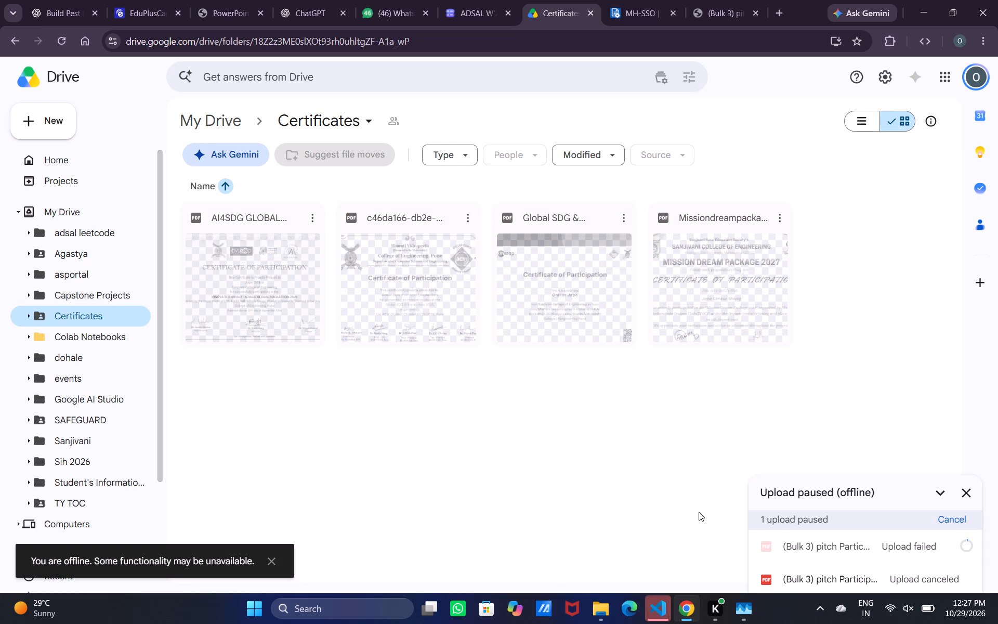
left_click(573, 560)
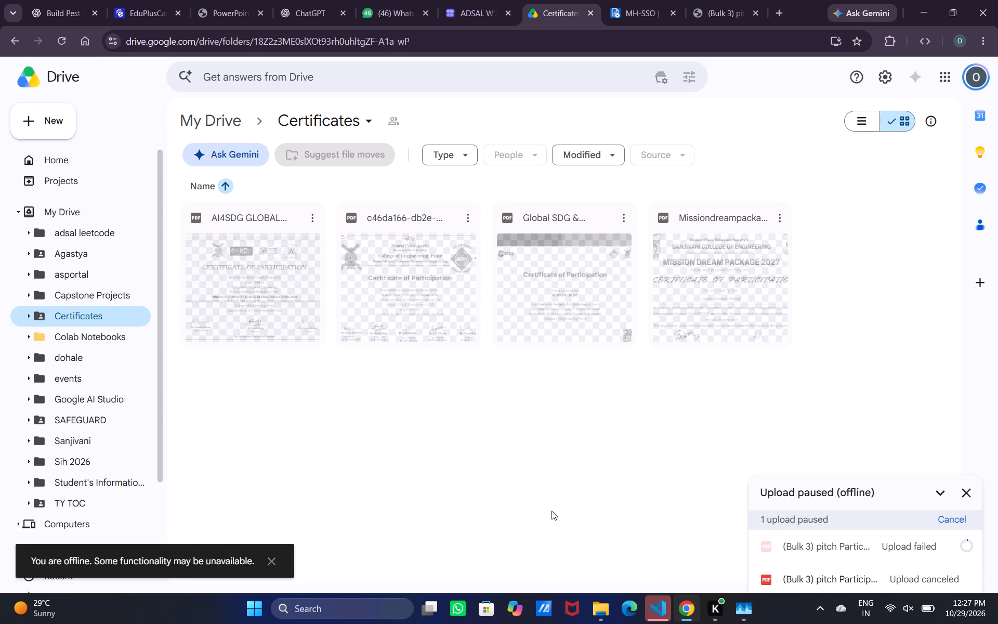
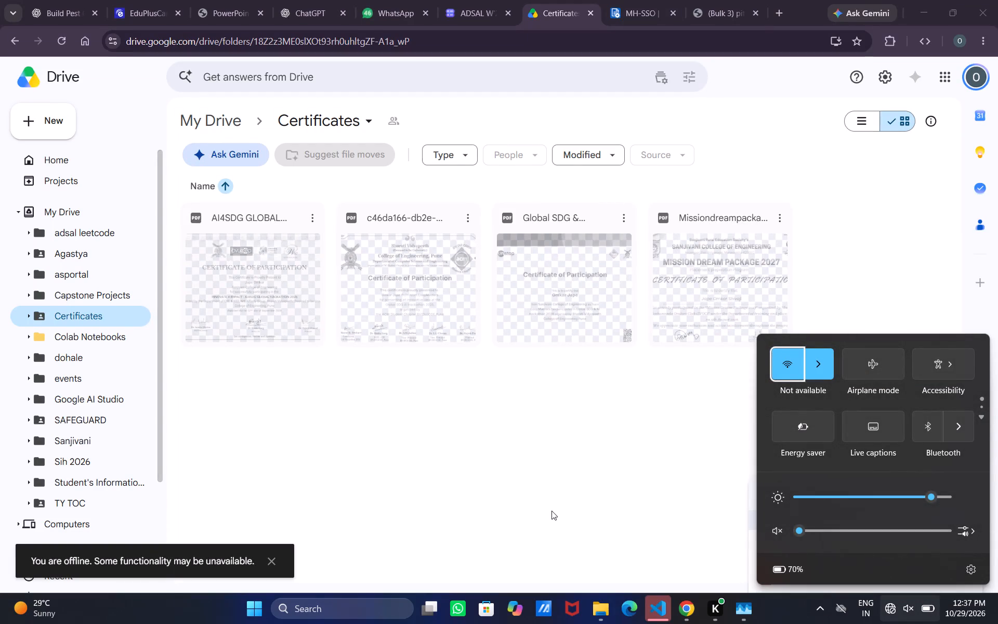
Check the available Wi-Fi networks in the system's quick settings and return to the Drive Certificates folder.
key("Tab")
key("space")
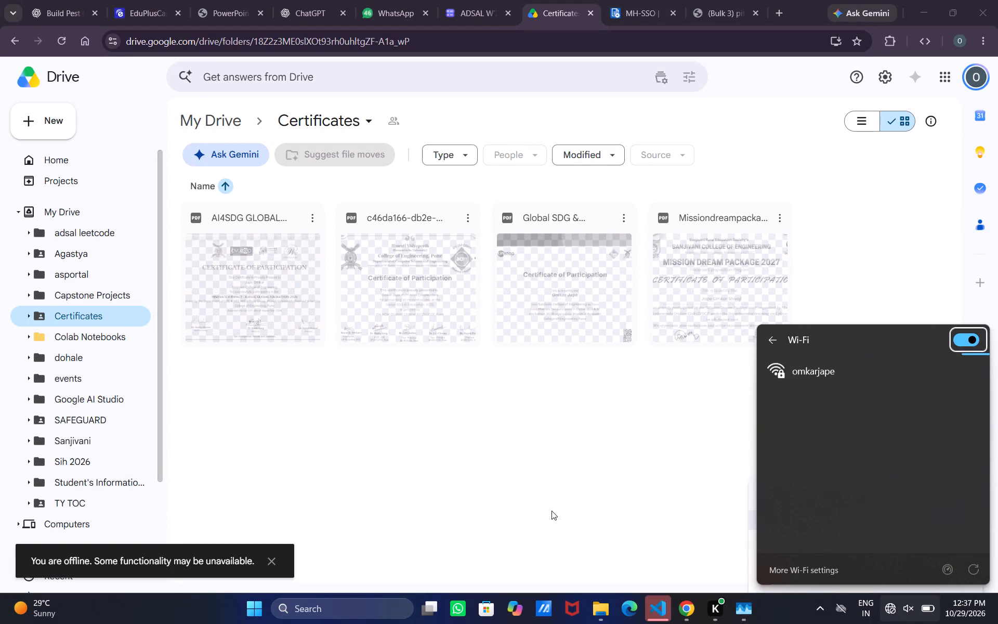
left_click(601, 492)
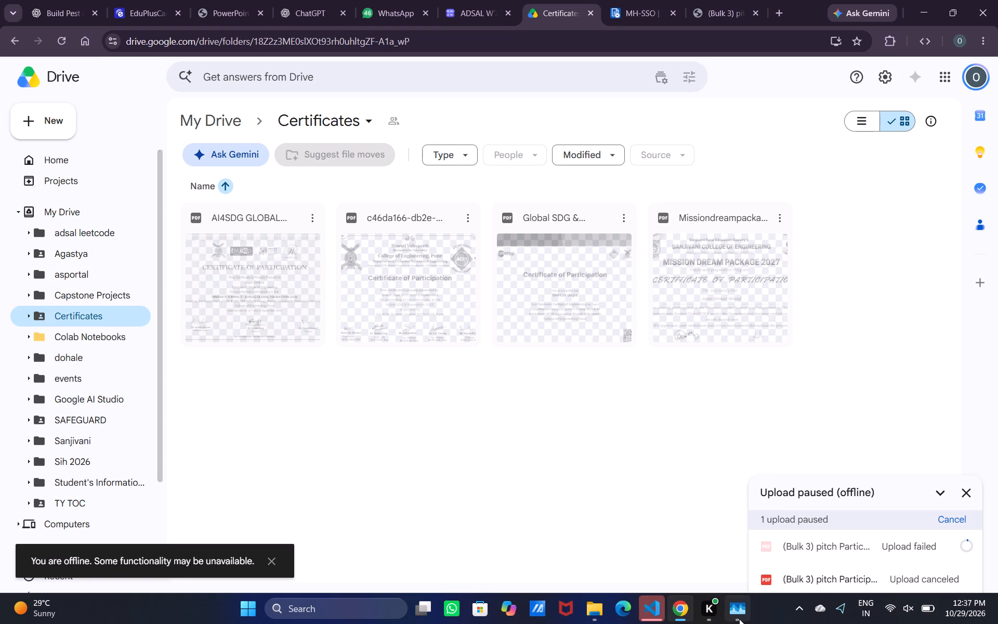
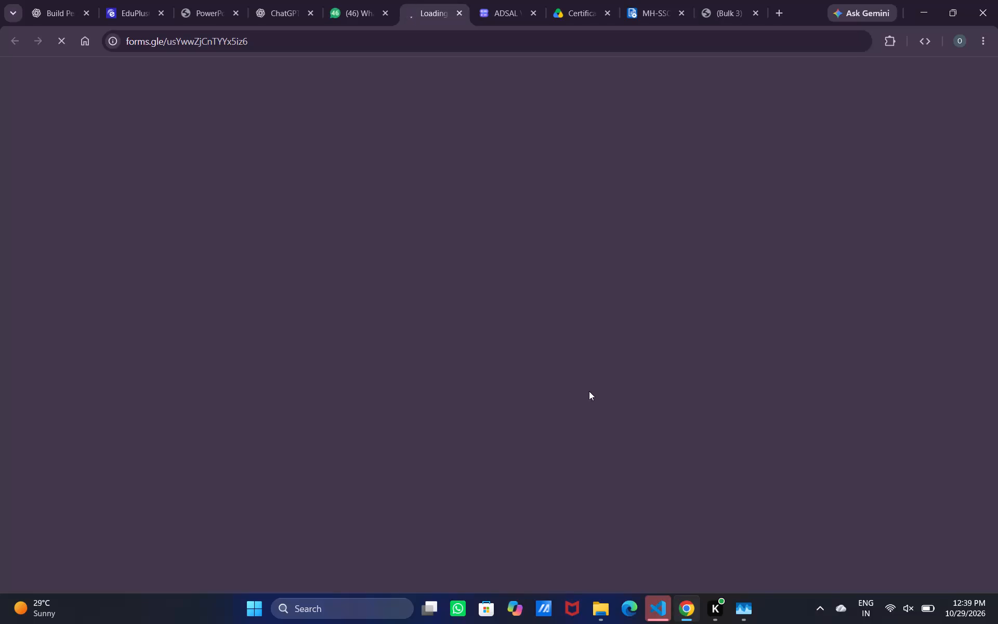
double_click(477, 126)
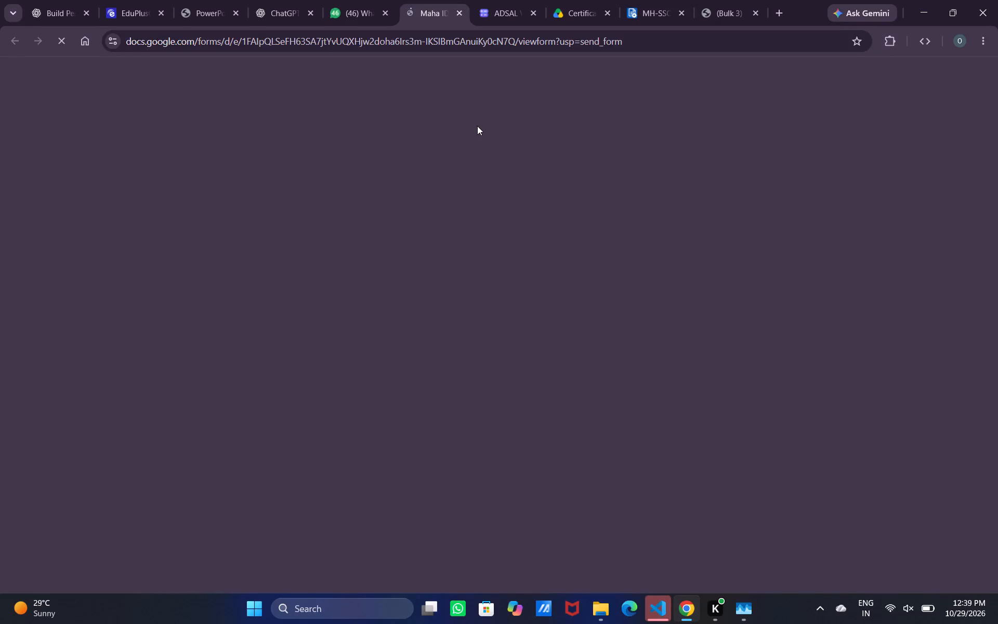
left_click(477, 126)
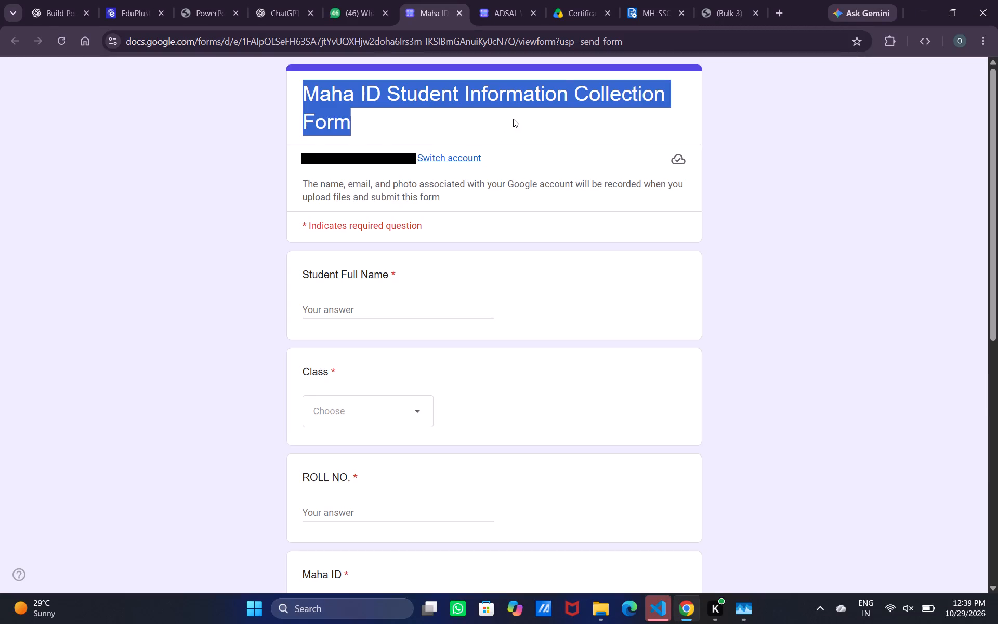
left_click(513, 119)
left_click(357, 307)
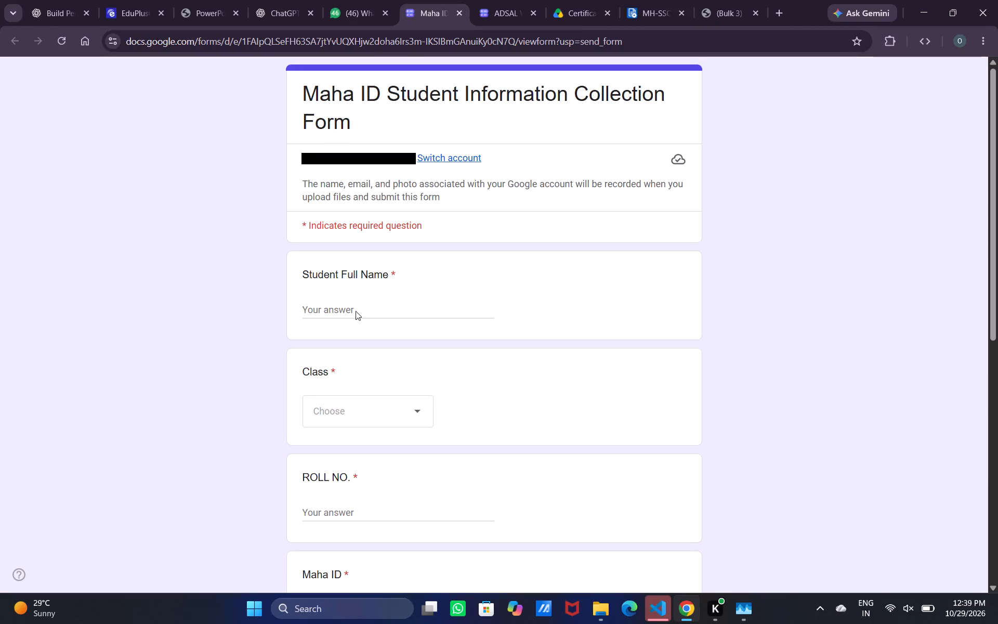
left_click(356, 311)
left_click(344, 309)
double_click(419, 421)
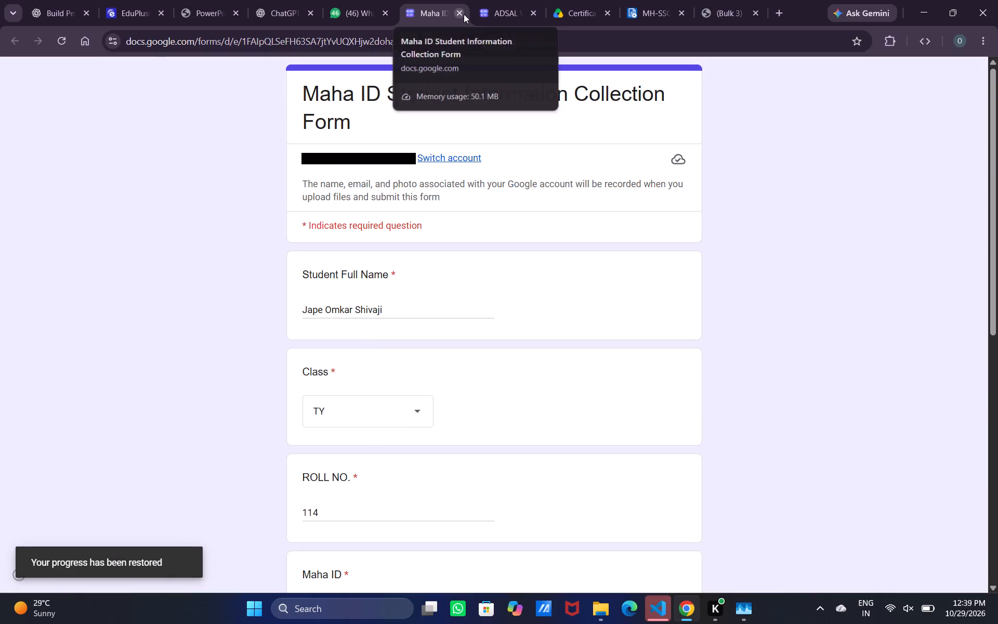